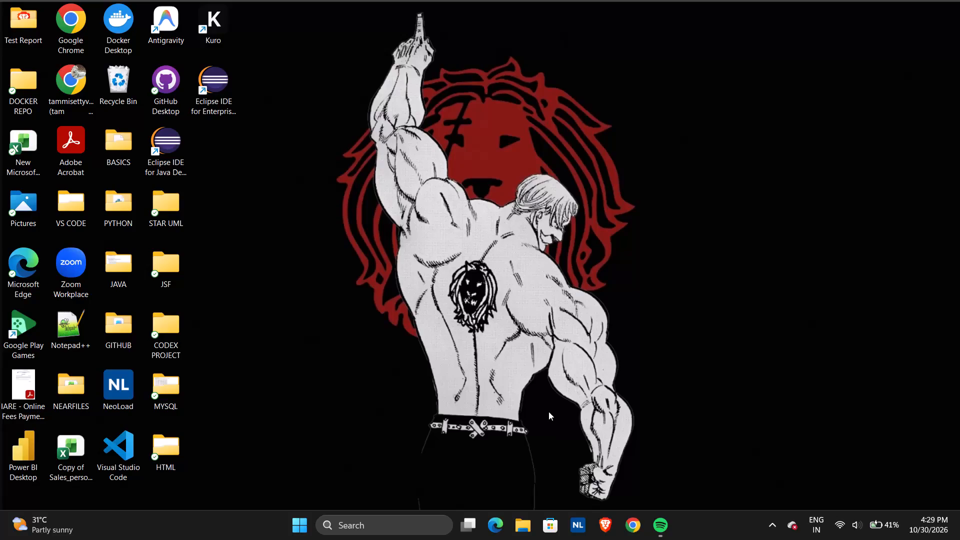
pyautogui.doubleClick(632, 531)
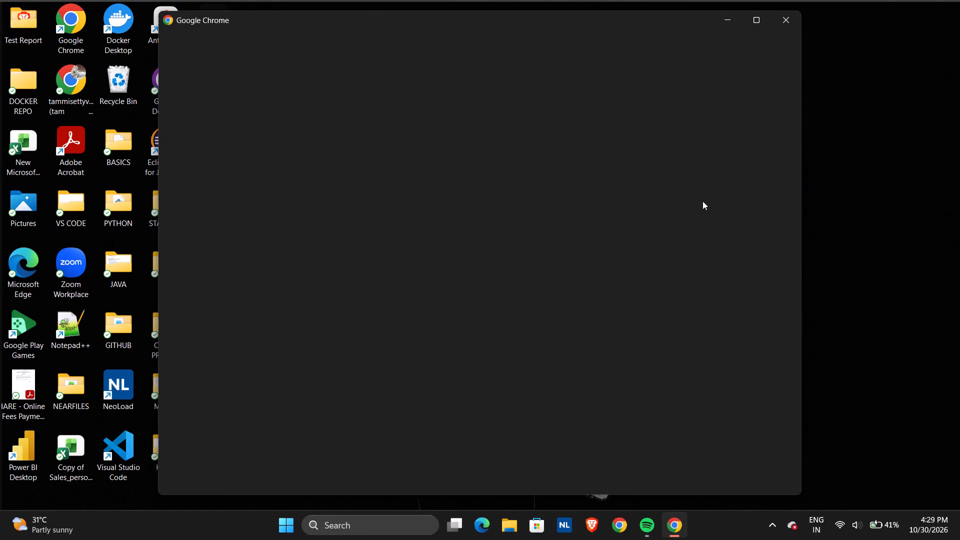
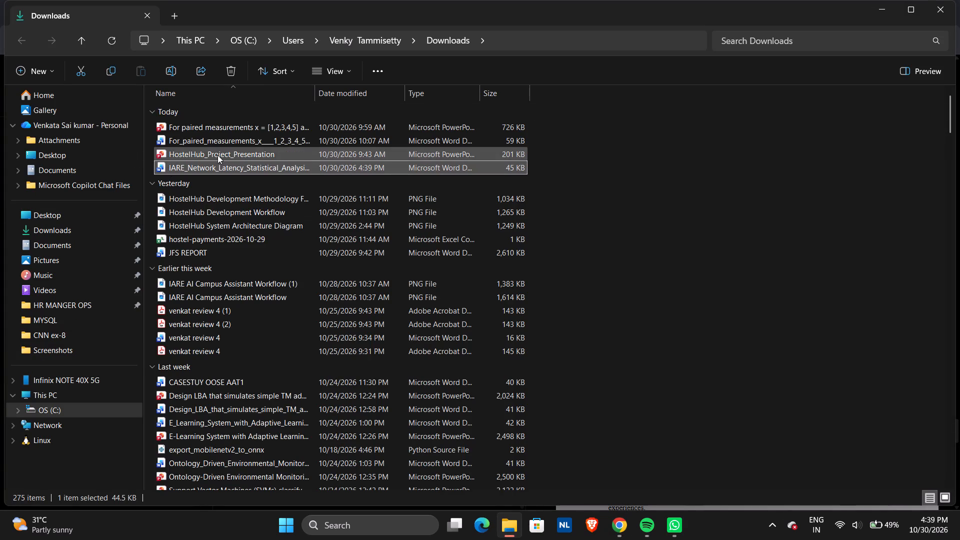
pyautogui.doubleClick(239, 168)
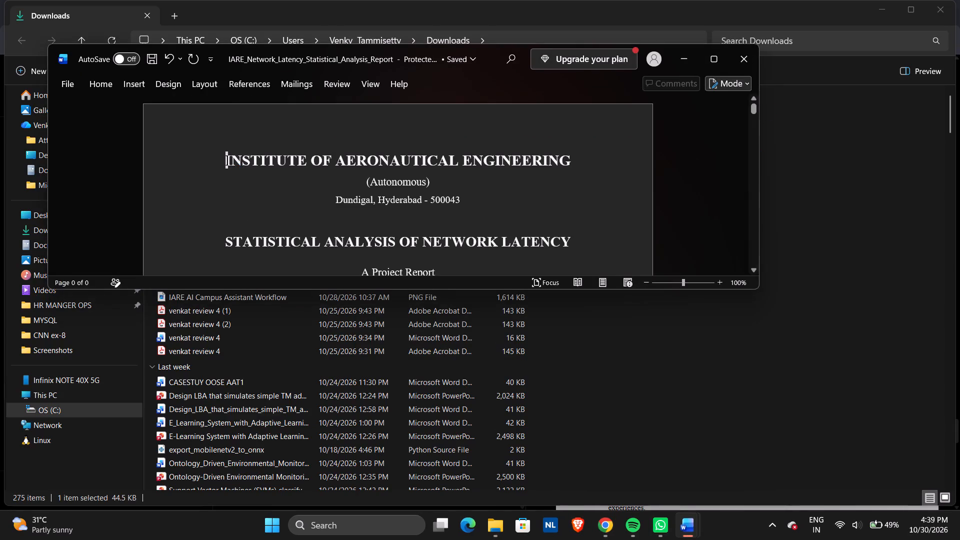
pyautogui.click(714, 63)
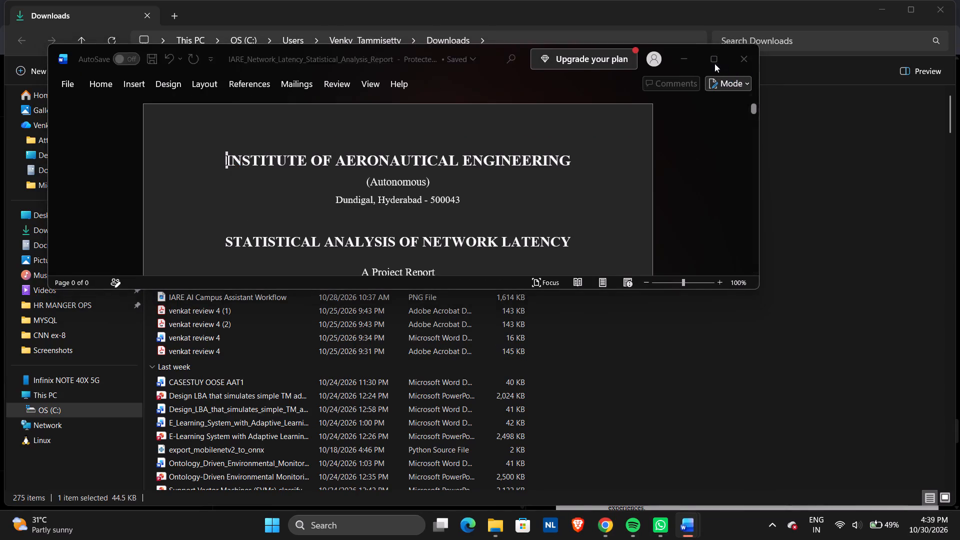
pyautogui.scroll(-1, 641, 251)
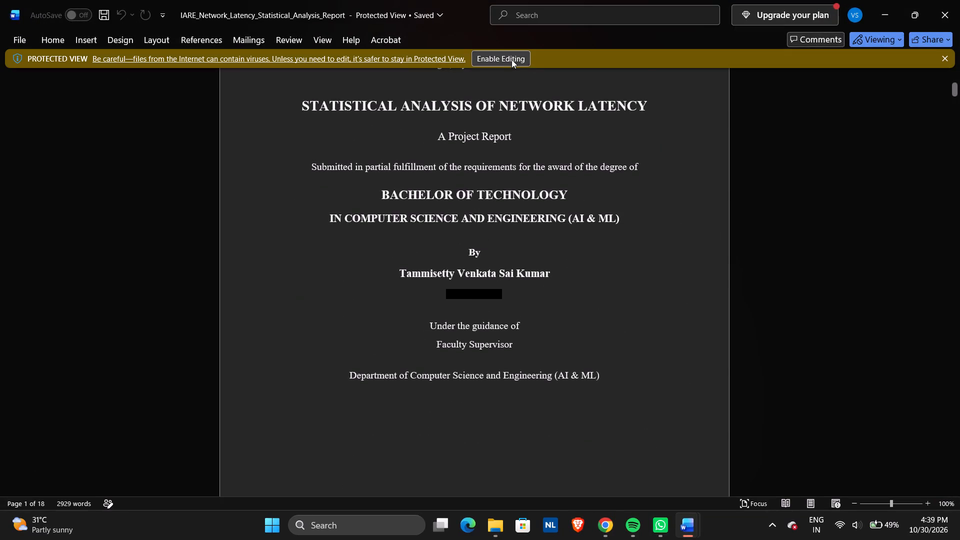
pyautogui.click(511, 59)
# Delete the Examiners and Supervisor(s) table from the Approval Sheet page.
pyautogui.scroll(2, 520, 231)
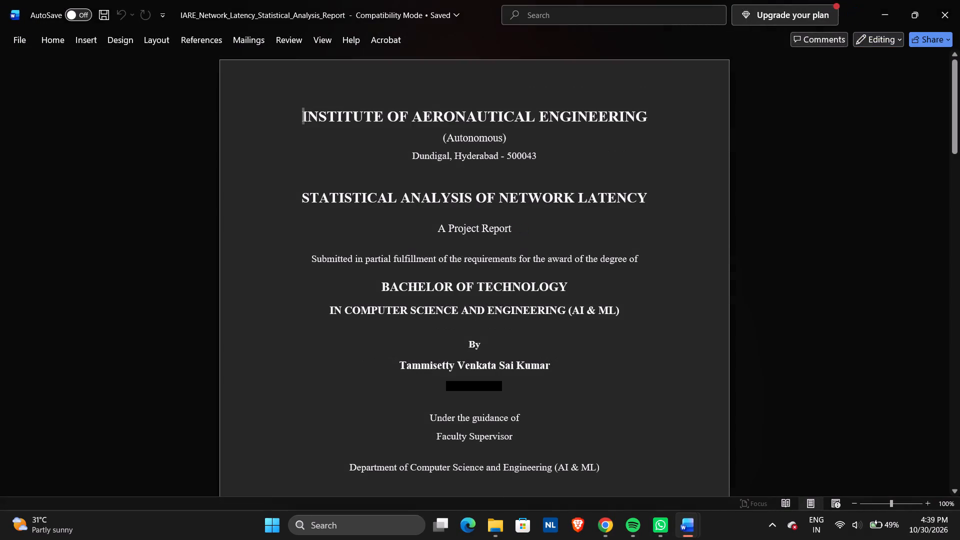
pyautogui.scroll(-9, 520, 231)
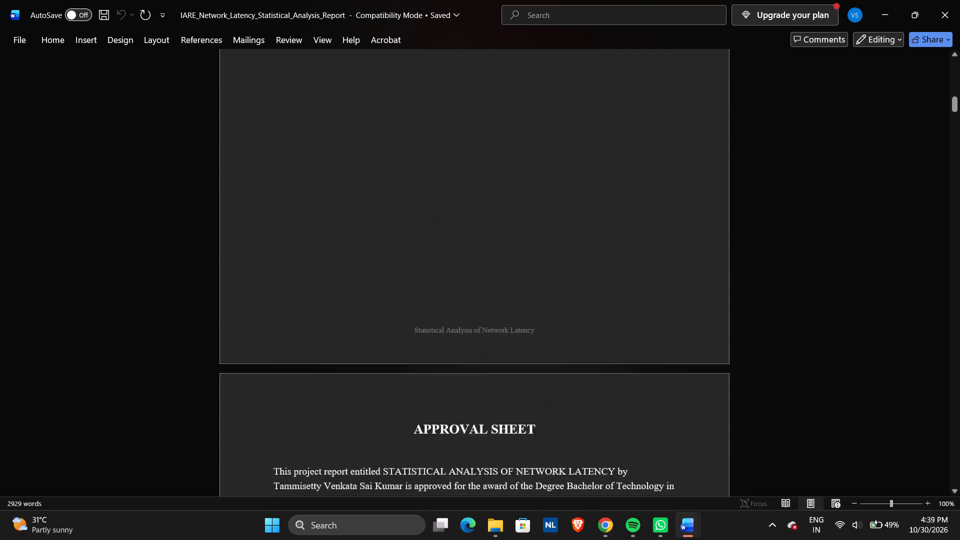
pyautogui.scroll(-3, 520, 231)
pyautogui.scroll(3, 520, 231)
pyautogui.click(520, 231)
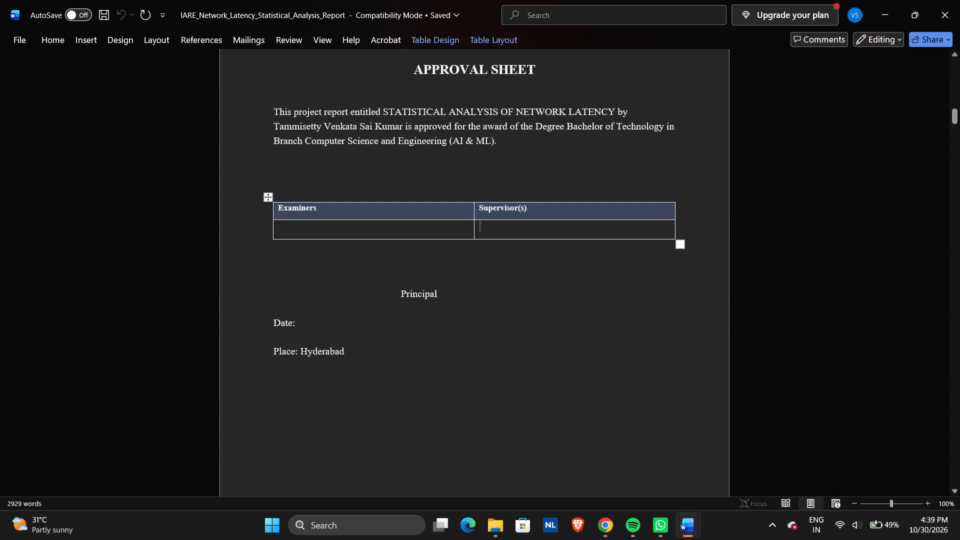
pyautogui.moveTo(259, 183); pyautogui.dragTo(580, 238)
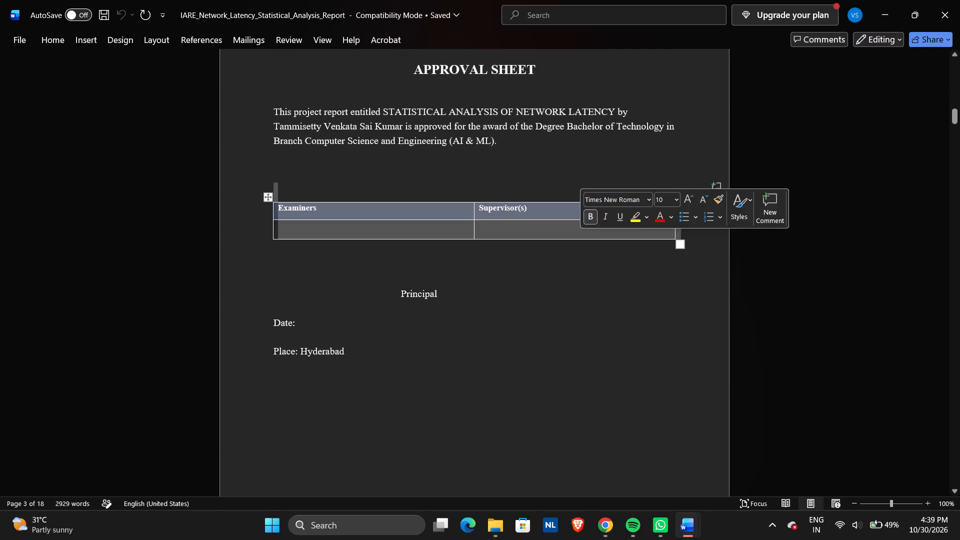
pyautogui.press('BackSpace')
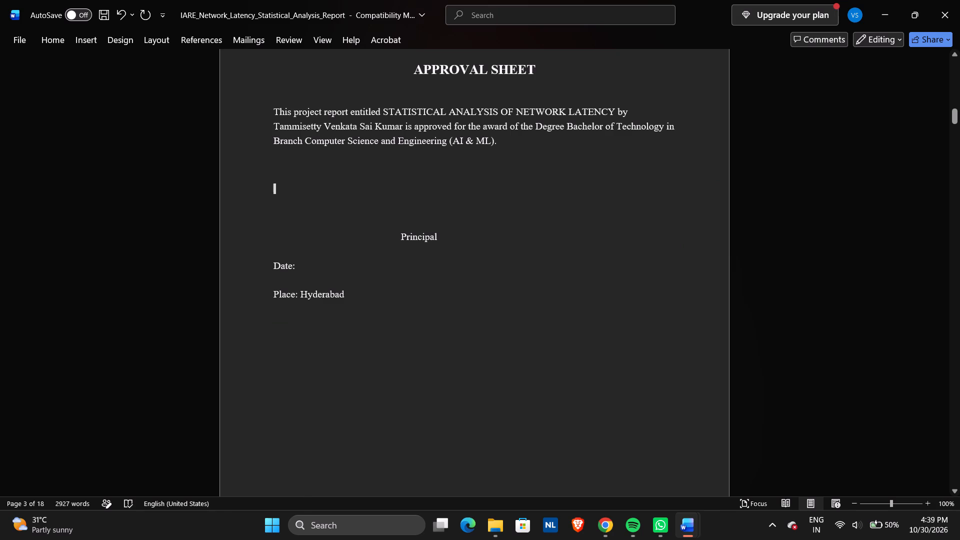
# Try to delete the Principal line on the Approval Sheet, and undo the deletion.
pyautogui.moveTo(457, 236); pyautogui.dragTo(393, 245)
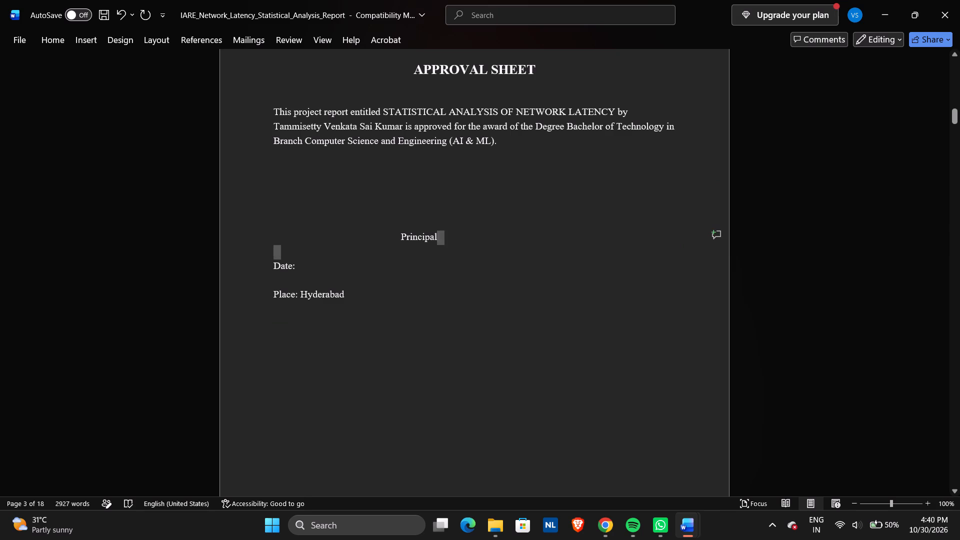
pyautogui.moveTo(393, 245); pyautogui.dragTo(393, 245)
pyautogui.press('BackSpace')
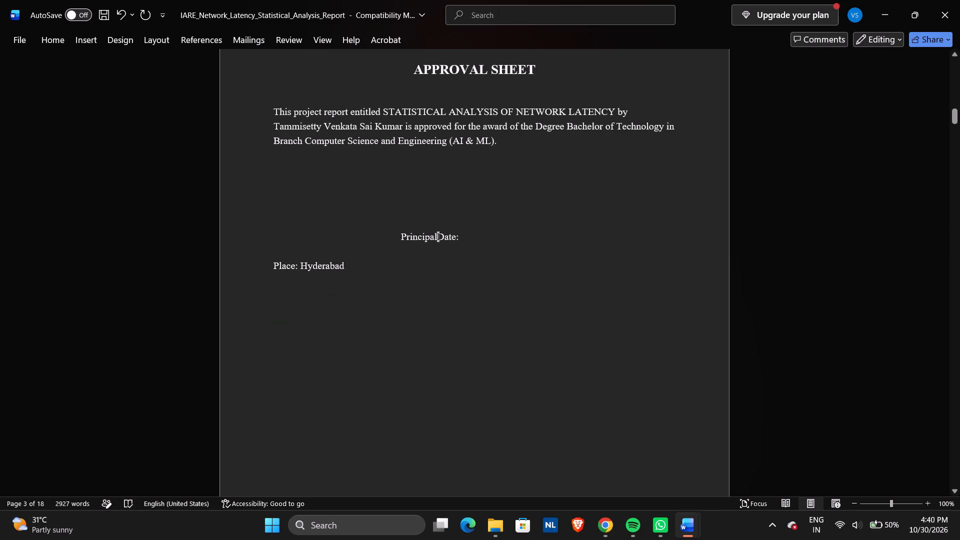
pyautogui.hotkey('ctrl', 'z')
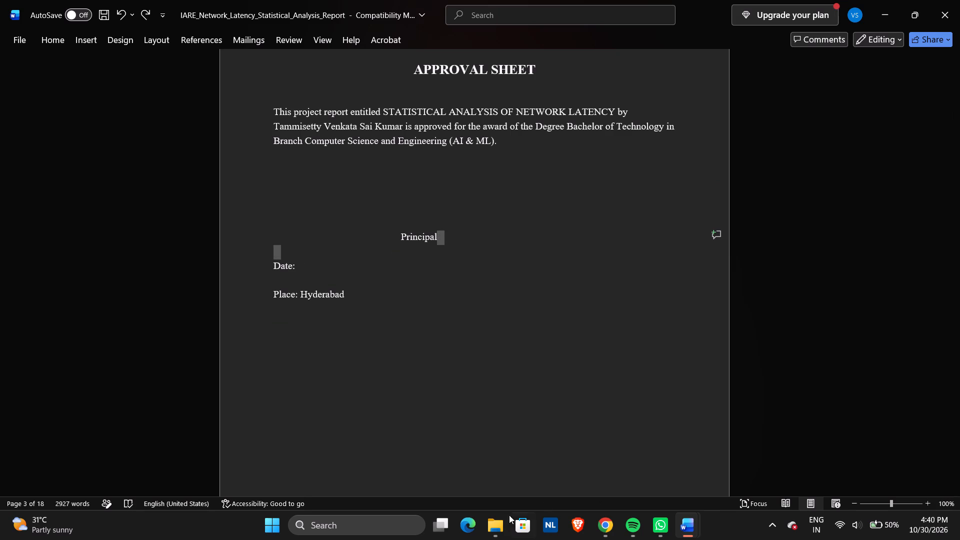
# Open the JFS HOSTELHUB REPORT document and examine the signature layout on its Approval Sheet page.
pyautogui.click(13, 33)
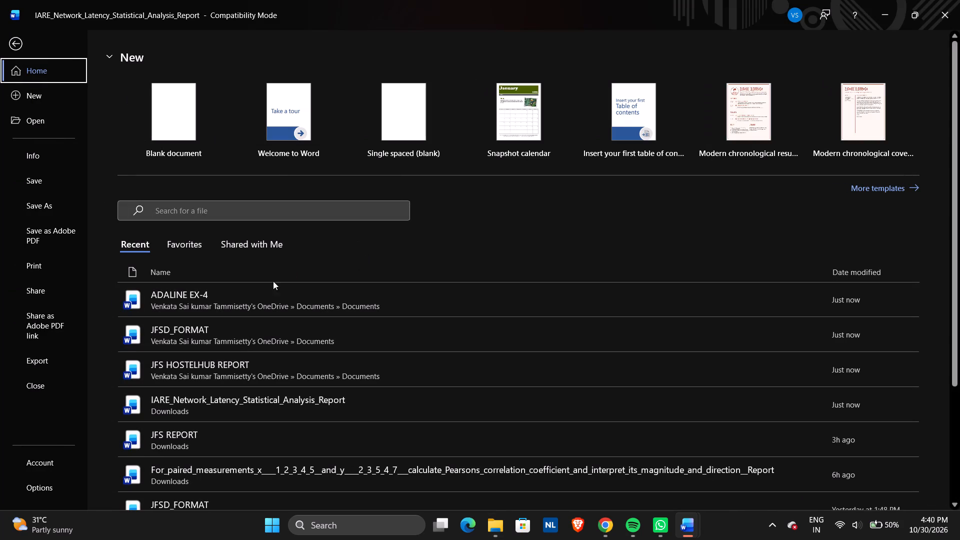
pyautogui.click(249, 321)
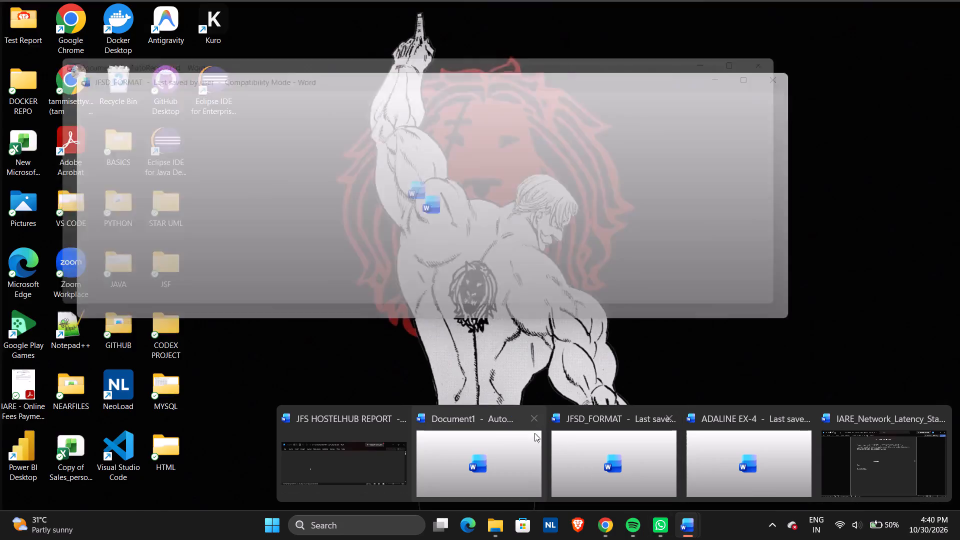
pyautogui.click(380, 445)
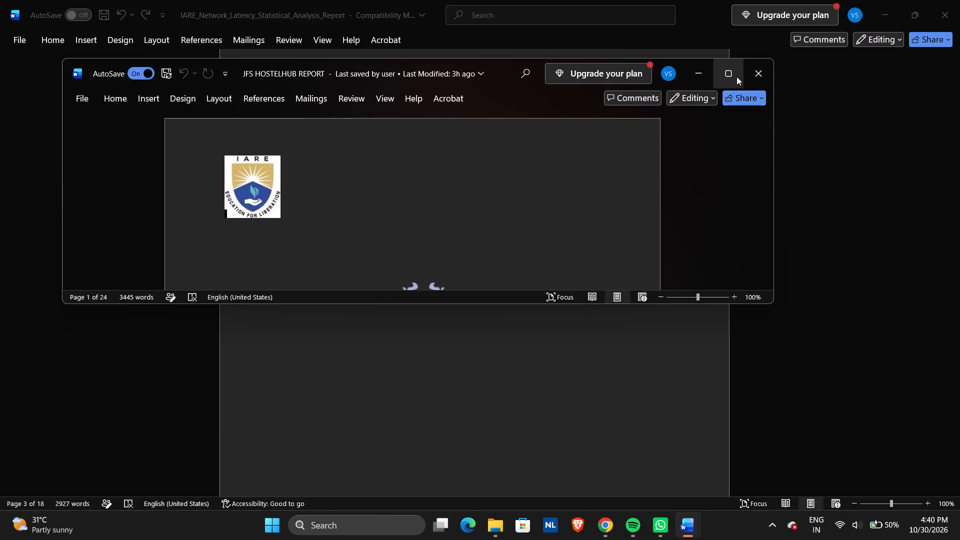
pyautogui.click(736, 76)
pyautogui.scroll(-6, 605, 277)
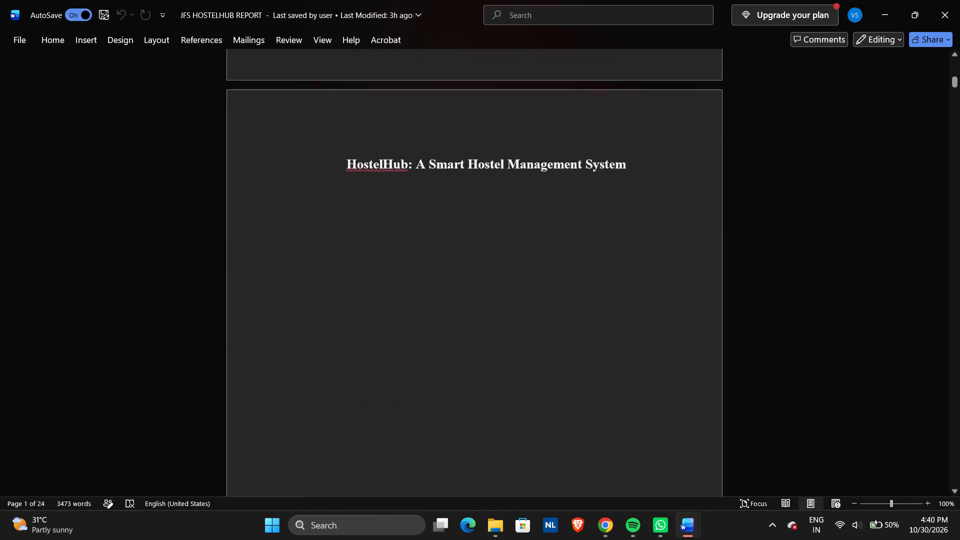
pyautogui.scroll(-8, 605, 277)
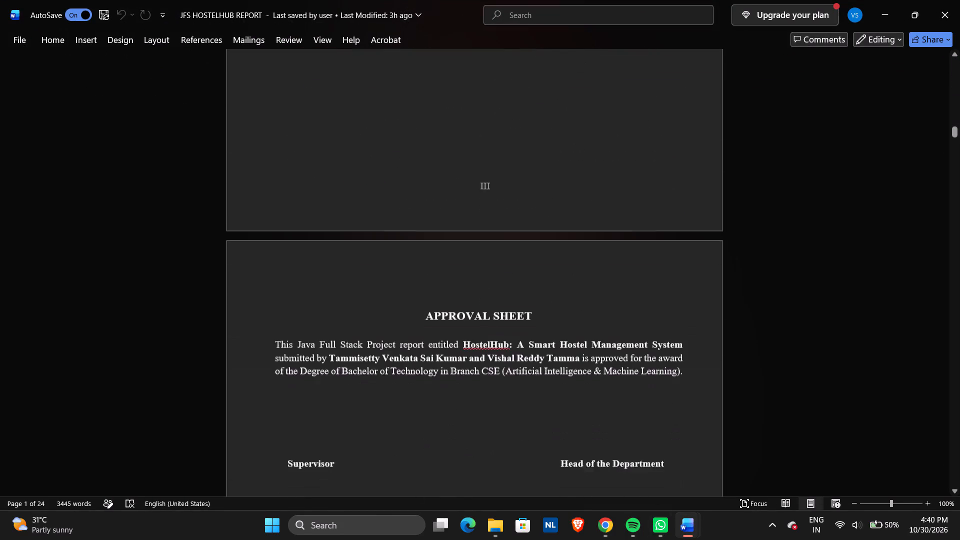
pyautogui.scroll(-1, 605, 277)
# Return to the network latency report, undo the table deletion, and delete the Examiners and Supervisor(s) table again from the Approval Sheet.
pyautogui.hotkey('alt', 'Tab')
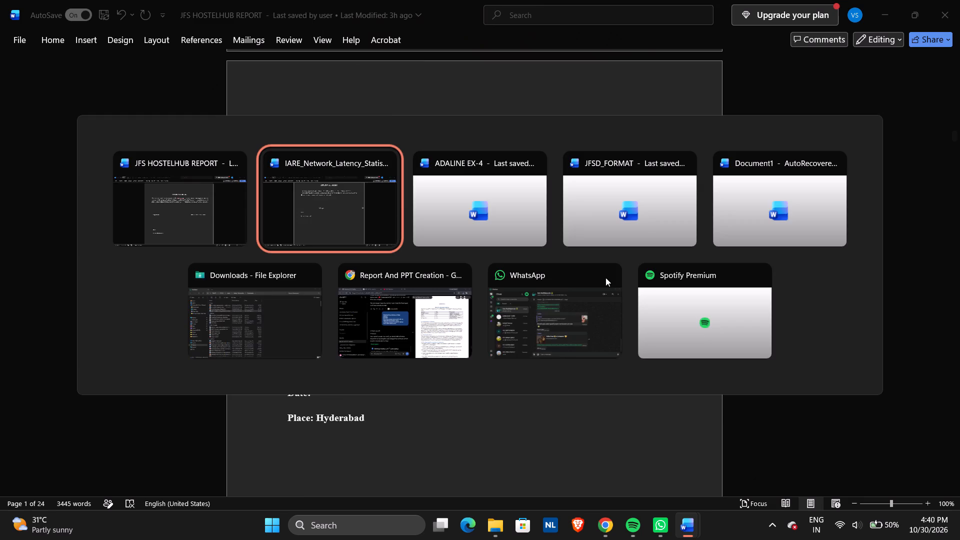
pyautogui.hotkey('ctrl', 'z')
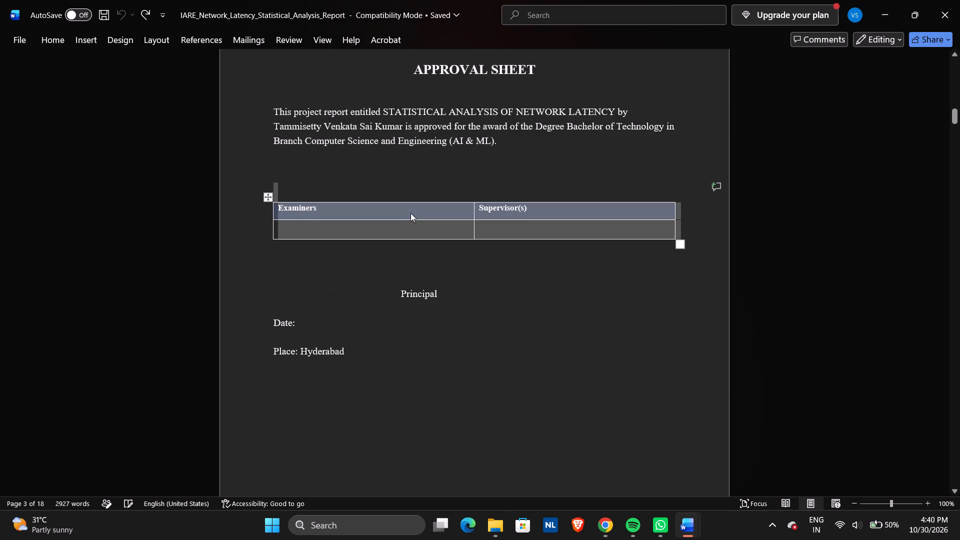
pyautogui.click(531, 224)
pyautogui.click(531, 224)
pyautogui.moveTo(531, 224); pyautogui.dragTo(283, 198)
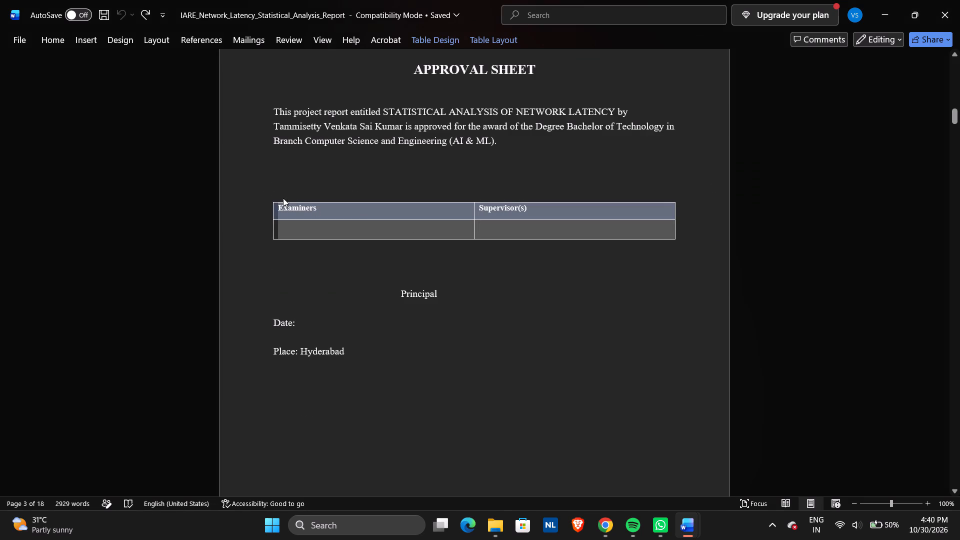
pyautogui.moveTo(283, 198); pyautogui.dragTo(277, 196)
pyautogui.press('BackSpace')
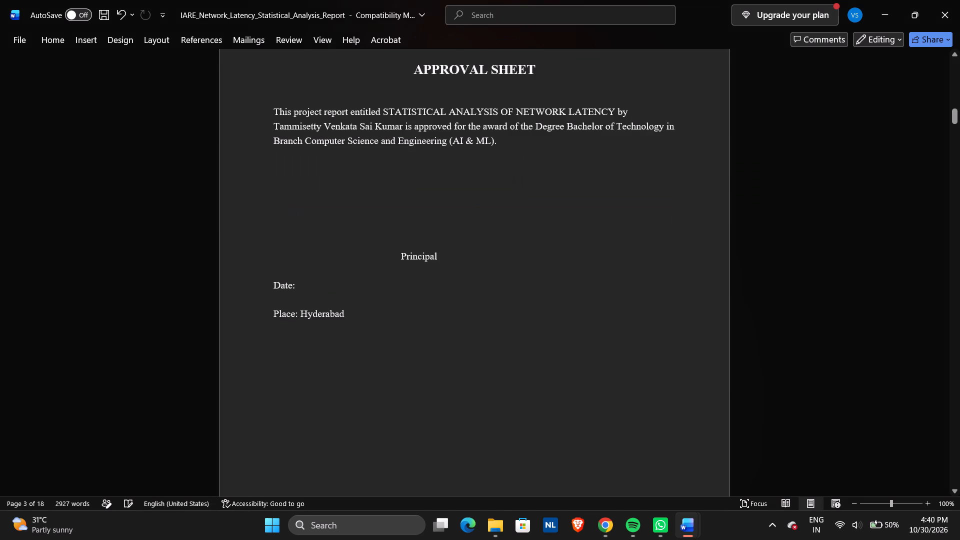
# Enter the signature label "Supervisor" where the table was on the Approval Sheet, following the HostelHub report.
pyautogui.hotkey('shift', 's')
pyautogui.write('uper')
pyautogui.hotkey('alt', 'Tab')
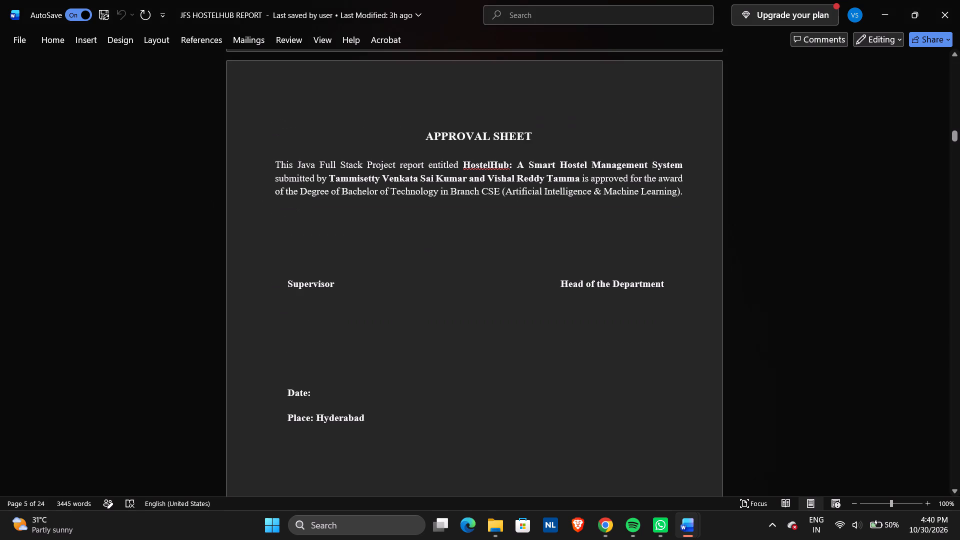
pyautogui.hotkey('alt', 'Tab')
pyautogui.press('v')
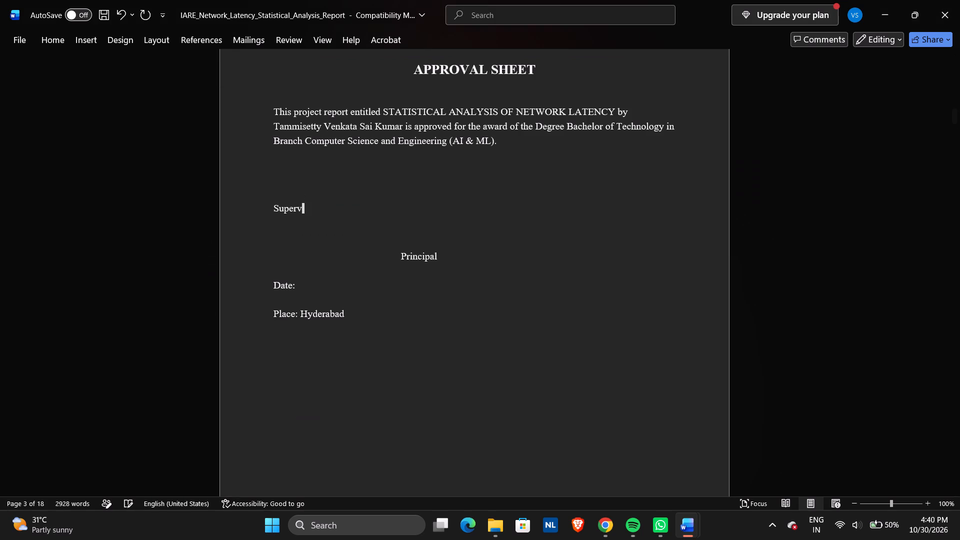
pyautogui.write('isor')
# Add the label "Head of Department" on the Supervisor line, spaced across toward the page's right margin as in the HostelHub report.
pyautogui.hotkey('alt', 'Tab')
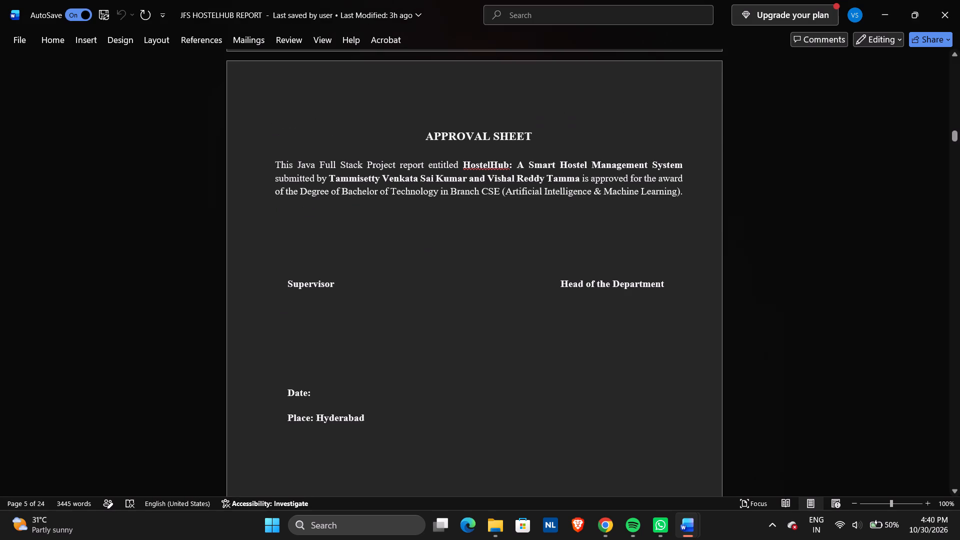
pyautogui.hotkey('alt', 'Tab')
pyautogui.press('Tab')
pyautogui.press('Tab')
pyautogui.press('Tab')
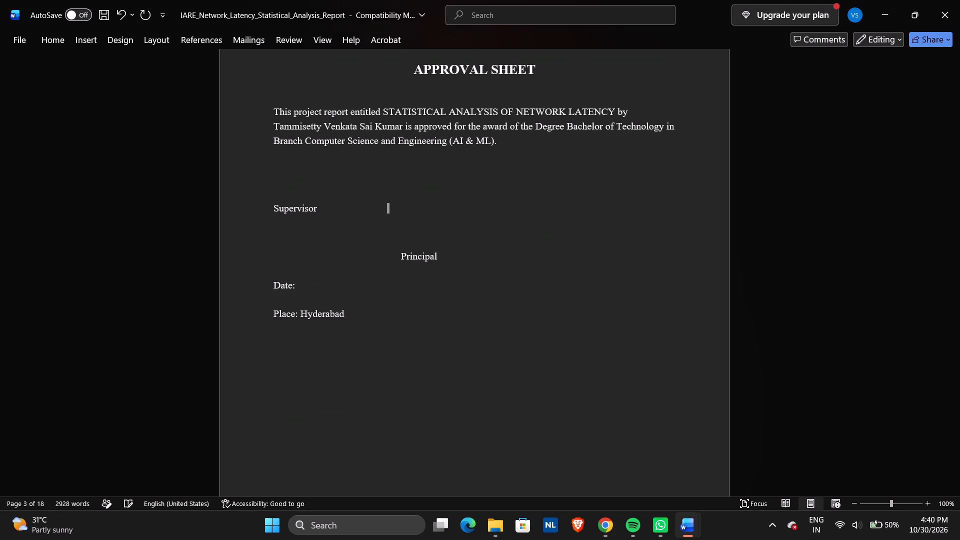
pyautogui.press('Tab')
pyautogui.press('Tab')
pyautogui.press('Tab')
pyautogui.press('Tab')
pyautogui.press('Tab')
pyautogui.press('Tab')
pyautogui.write('Head')
pyautogui.press('space')
pyautogui.write('of Depa')
pyautogui.write('rt')
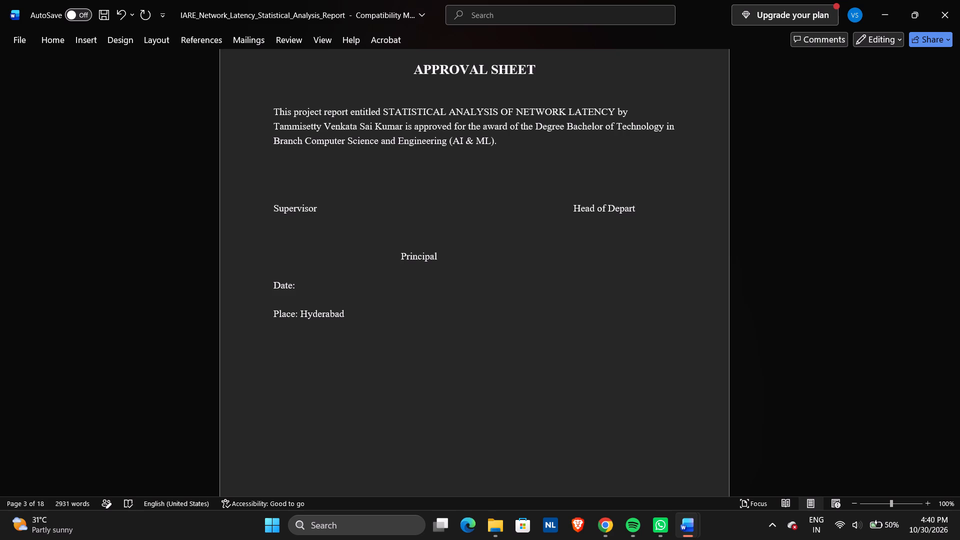
pyautogui.write('ment')
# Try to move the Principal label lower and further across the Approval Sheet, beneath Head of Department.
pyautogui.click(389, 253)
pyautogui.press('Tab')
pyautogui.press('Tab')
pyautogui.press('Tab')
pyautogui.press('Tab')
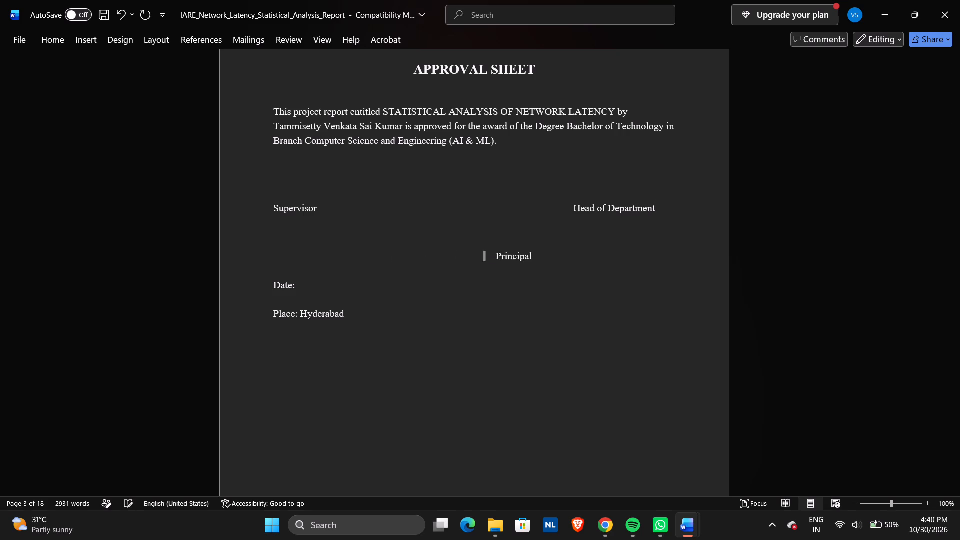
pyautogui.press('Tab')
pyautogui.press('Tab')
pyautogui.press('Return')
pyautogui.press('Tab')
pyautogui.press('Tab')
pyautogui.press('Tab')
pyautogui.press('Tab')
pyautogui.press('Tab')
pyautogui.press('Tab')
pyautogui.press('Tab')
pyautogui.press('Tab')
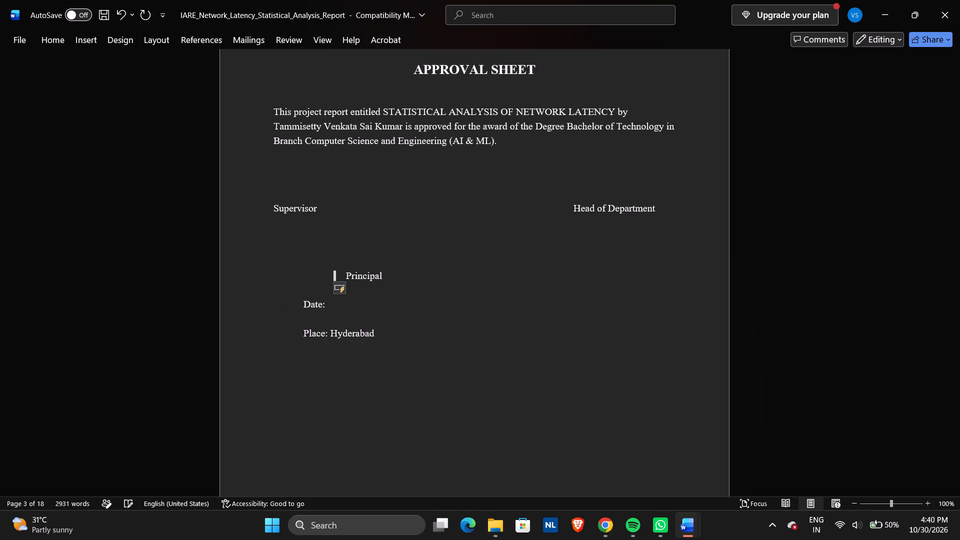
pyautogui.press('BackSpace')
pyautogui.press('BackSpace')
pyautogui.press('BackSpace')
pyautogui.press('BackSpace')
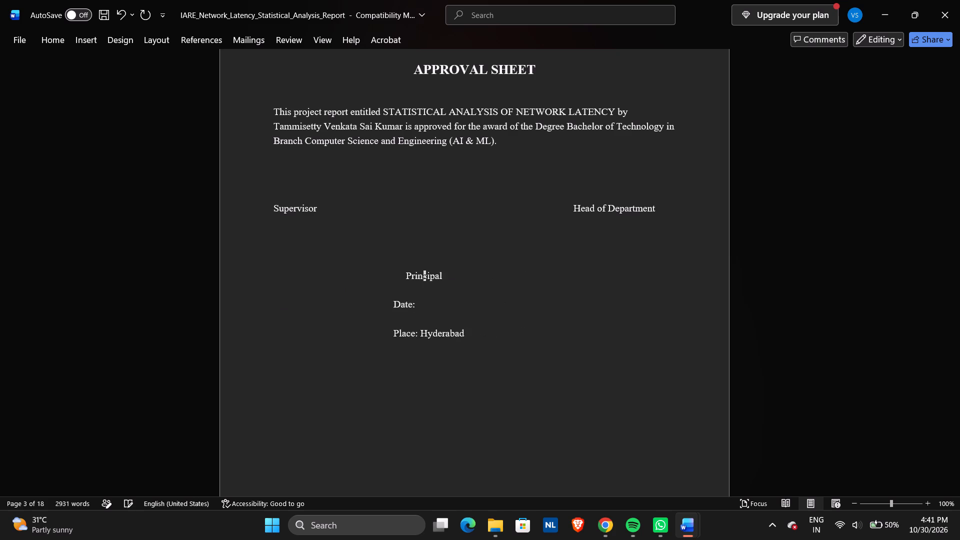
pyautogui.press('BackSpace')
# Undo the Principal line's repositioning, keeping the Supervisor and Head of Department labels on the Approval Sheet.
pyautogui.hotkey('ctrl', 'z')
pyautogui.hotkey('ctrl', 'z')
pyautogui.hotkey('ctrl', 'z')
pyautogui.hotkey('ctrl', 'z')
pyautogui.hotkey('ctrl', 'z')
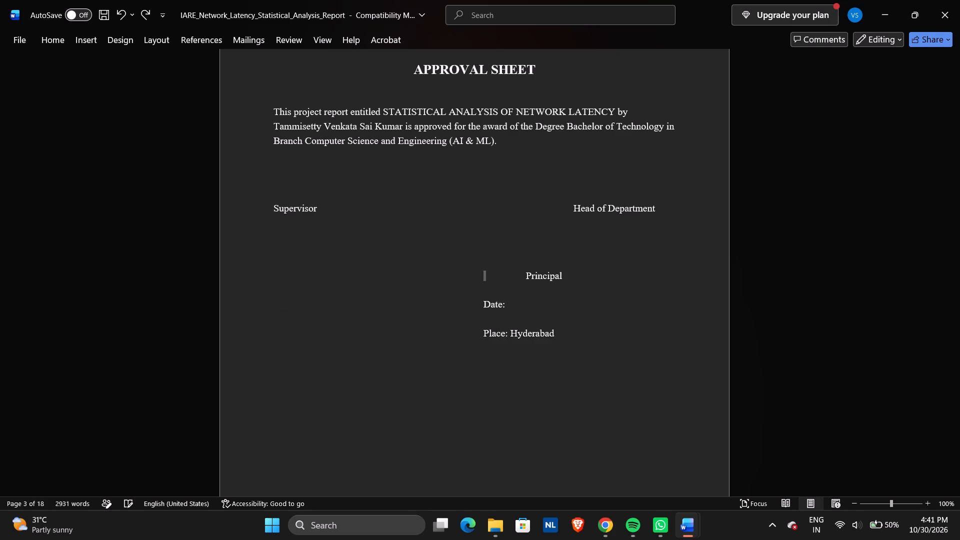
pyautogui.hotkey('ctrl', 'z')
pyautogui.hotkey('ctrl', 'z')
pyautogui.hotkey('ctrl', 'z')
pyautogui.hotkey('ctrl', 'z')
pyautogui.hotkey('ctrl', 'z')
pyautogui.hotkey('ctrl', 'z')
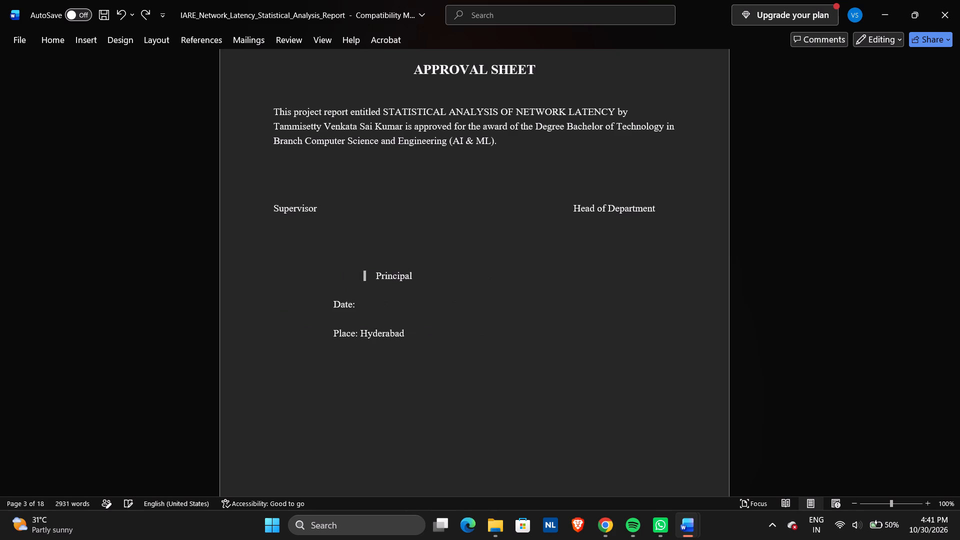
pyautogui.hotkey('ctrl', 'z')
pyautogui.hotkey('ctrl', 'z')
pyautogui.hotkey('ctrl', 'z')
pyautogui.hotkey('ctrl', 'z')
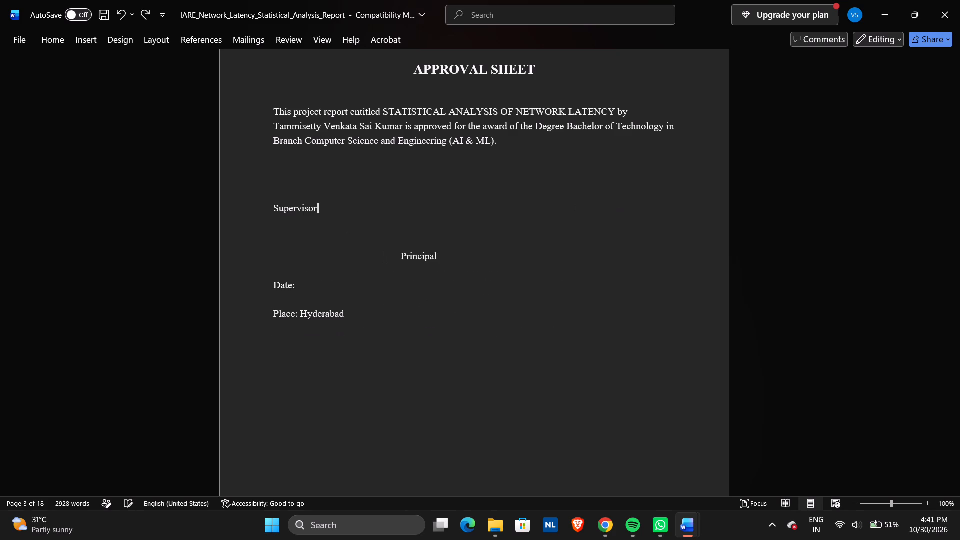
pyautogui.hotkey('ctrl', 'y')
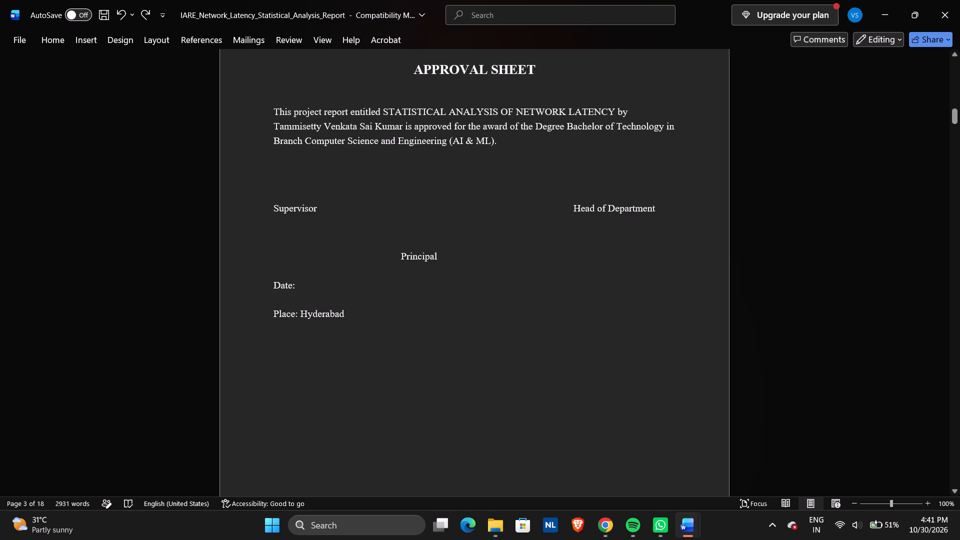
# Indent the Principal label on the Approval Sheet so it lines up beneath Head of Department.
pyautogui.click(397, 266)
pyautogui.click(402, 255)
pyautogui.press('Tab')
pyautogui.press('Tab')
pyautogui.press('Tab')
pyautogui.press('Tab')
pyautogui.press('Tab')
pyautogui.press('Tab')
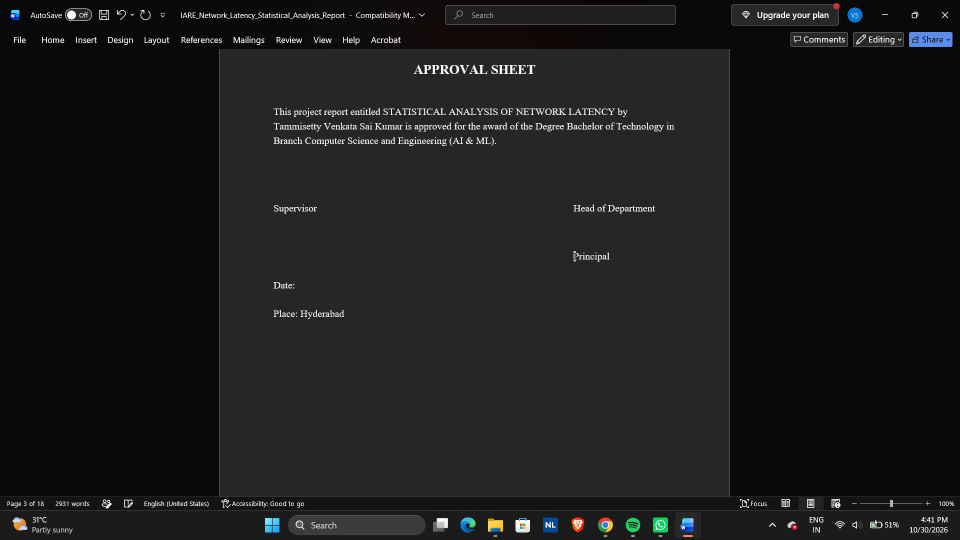
# Delete the Principal label from the Approval Sheet.
pyautogui.moveTo(656, 259); pyautogui.dragTo(619, 262)
pyautogui.moveTo(619, 262); pyautogui.dragTo(568, 259)
pyautogui.press('BackSpace')
# Narrow the S. No. column of the Table of Contents table, giving the extra width to the Contents column.
pyautogui.scroll(-2, 568, 259)
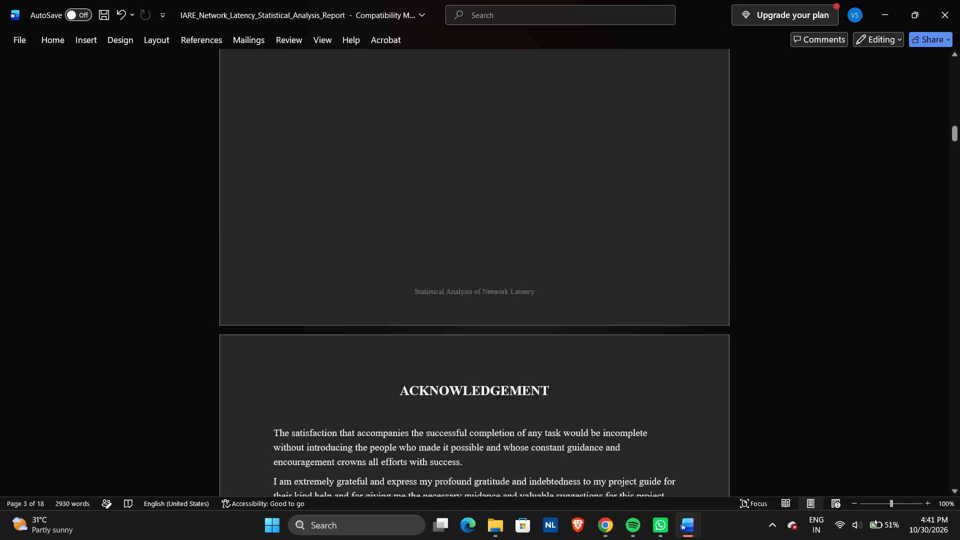
pyautogui.scroll(-4, 568, 259)
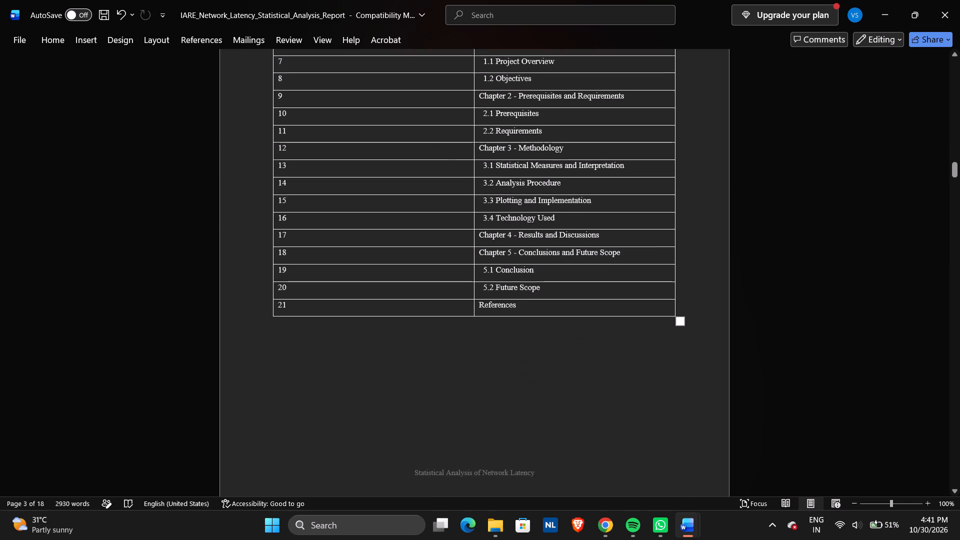
pyautogui.scroll(-1, 568, 259)
pyautogui.click(474, 225)
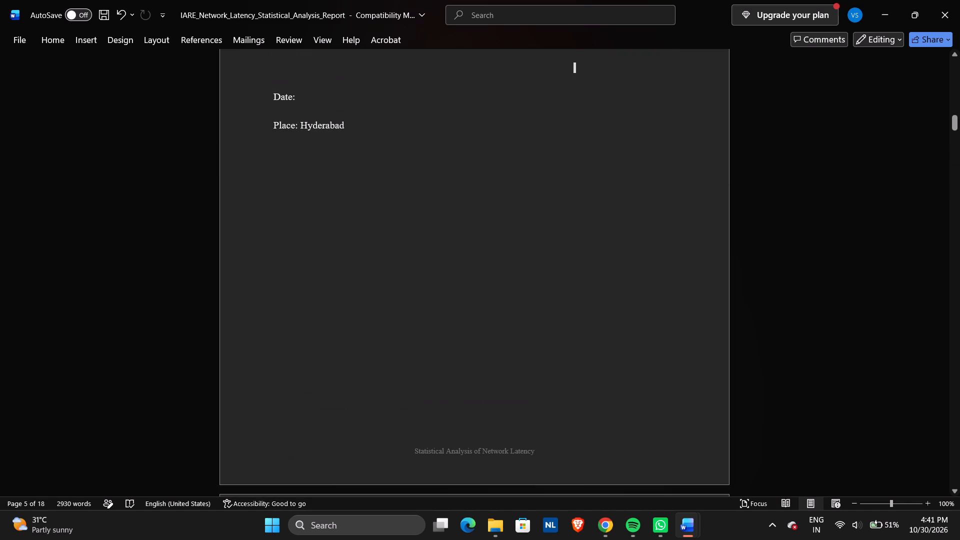
pyautogui.scroll(1, 474, 225)
pyautogui.scroll(-6, 474, 225)
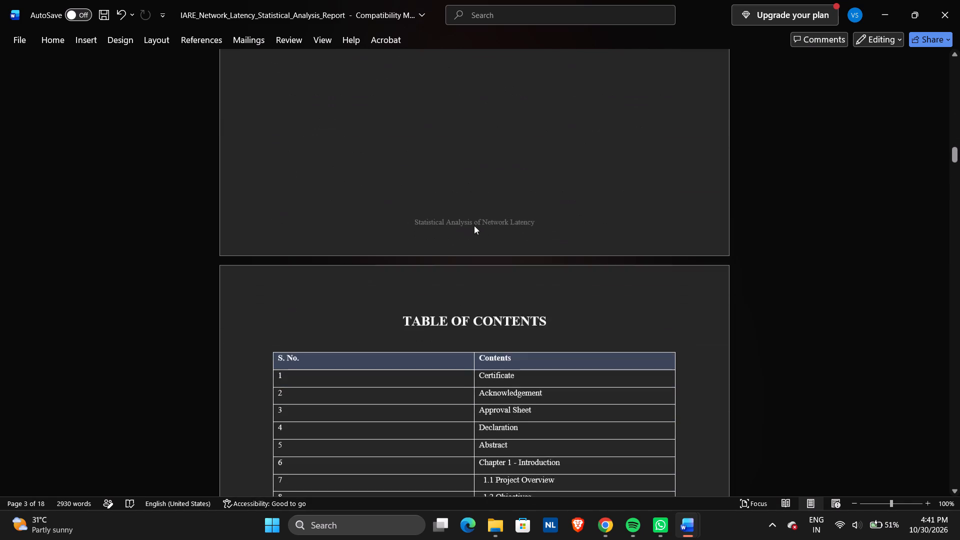
pyautogui.click(456, 405)
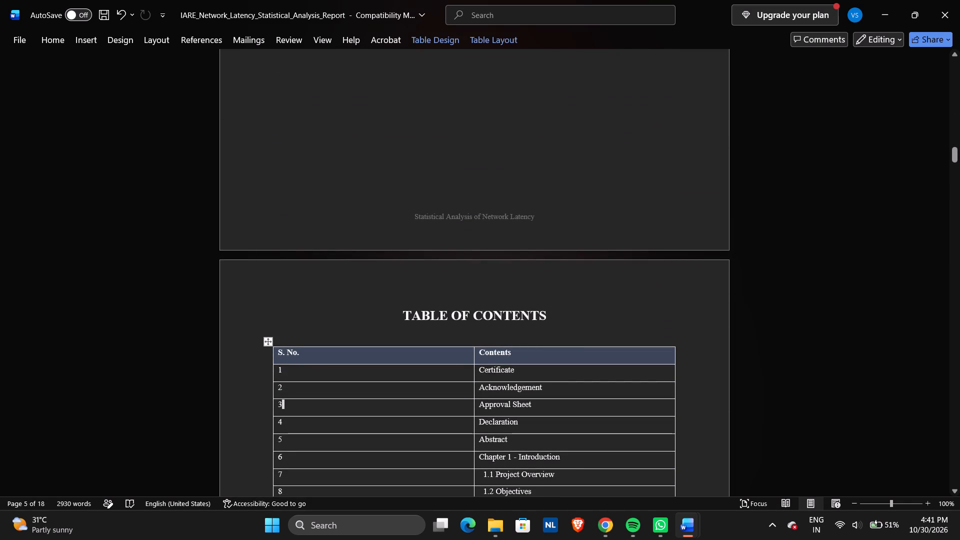
pyautogui.moveTo(473, 395); pyautogui.dragTo(364, 394)
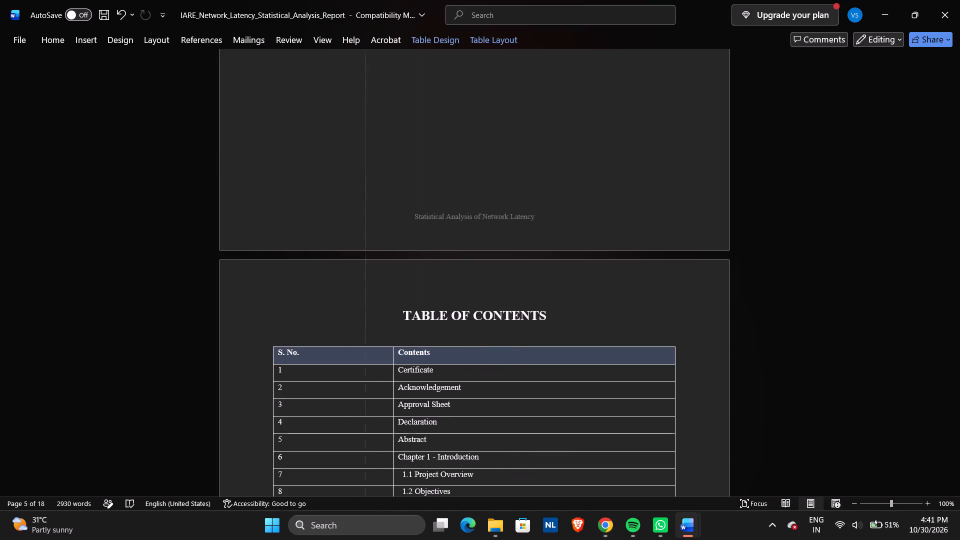
pyautogui.moveTo(364, 394); pyautogui.dragTo(332, 392)
# Review the rest of the network latency report, from the Table of Contents through the chapters to the References.
pyautogui.scroll(-2, 332, 392)
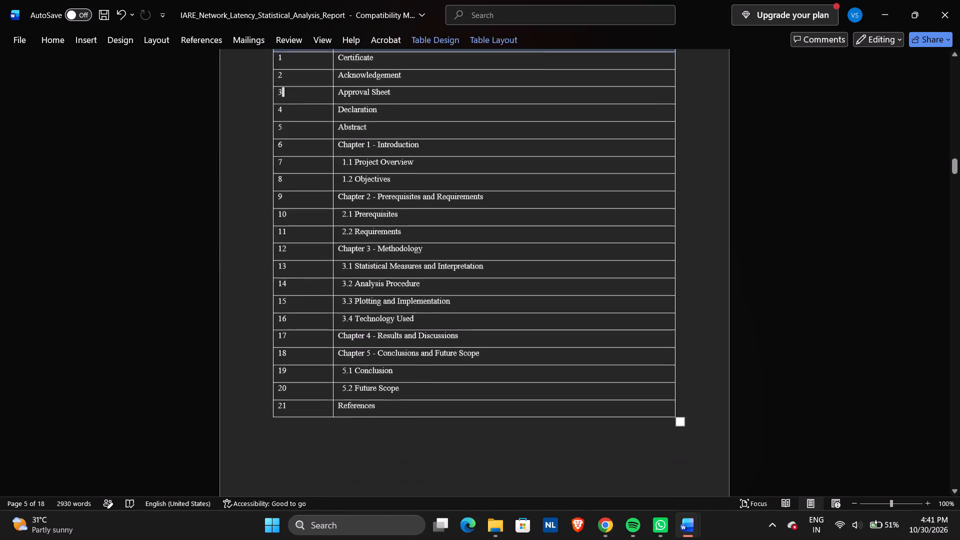
pyautogui.scroll(-6, 332, 392)
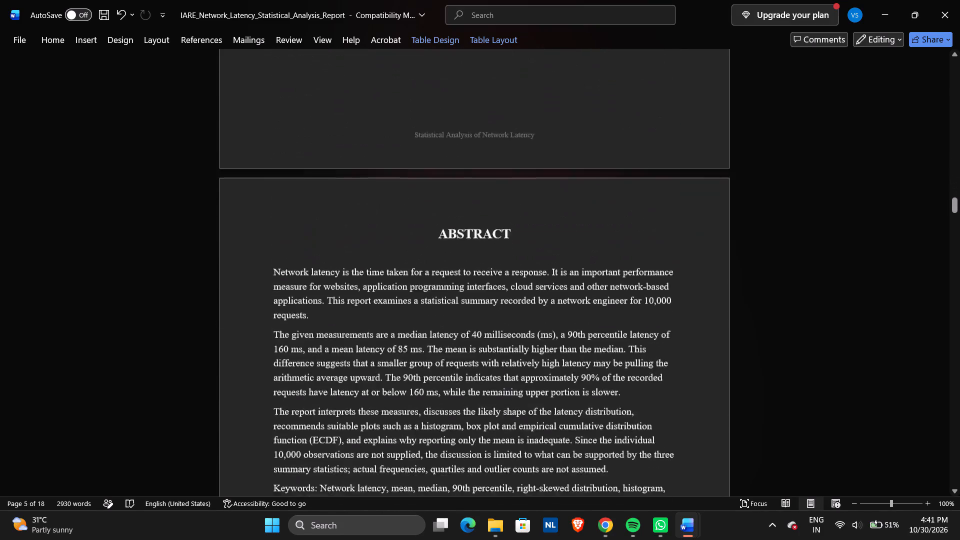
pyautogui.scroll(-6, 332, 392)
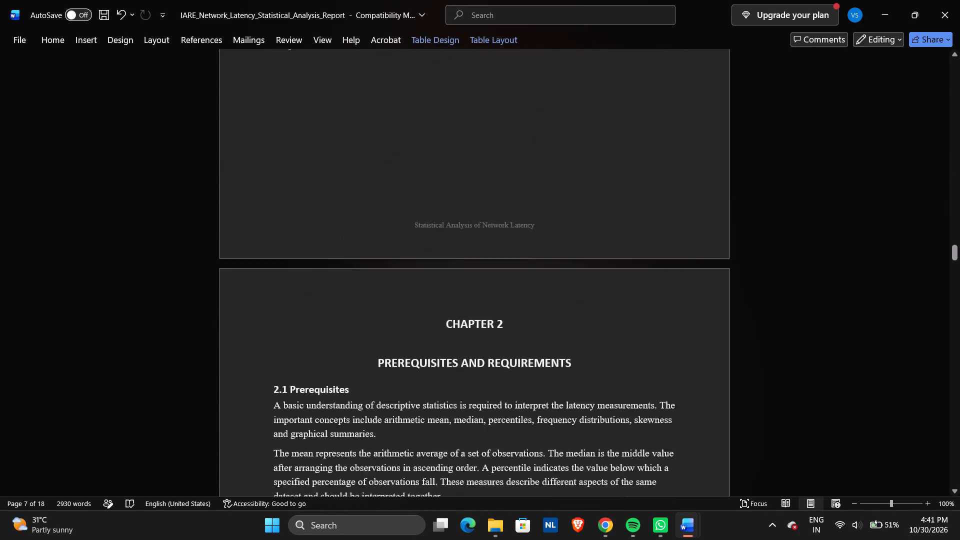
pyautogui.scroll(-10, 332, 392)
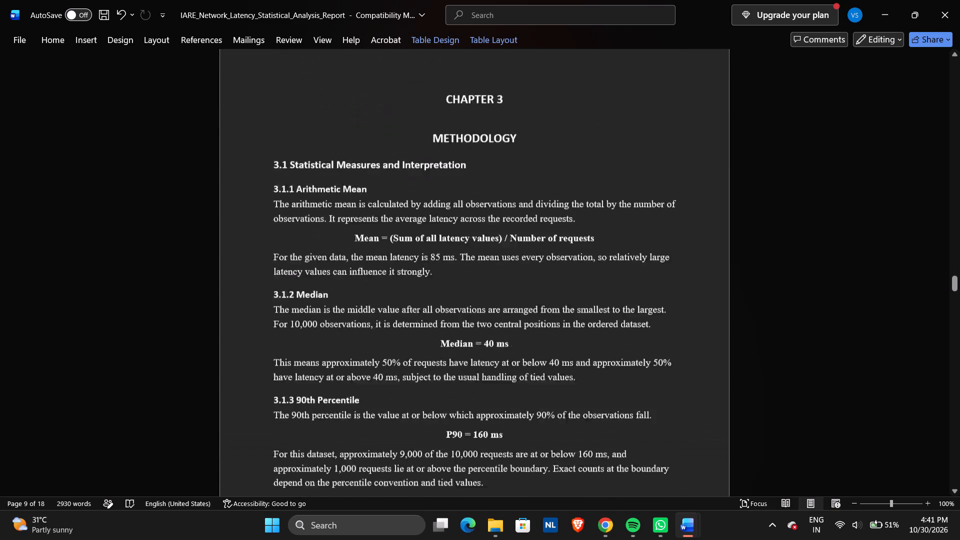
pyautogui.scroll(-9, 332, 392)
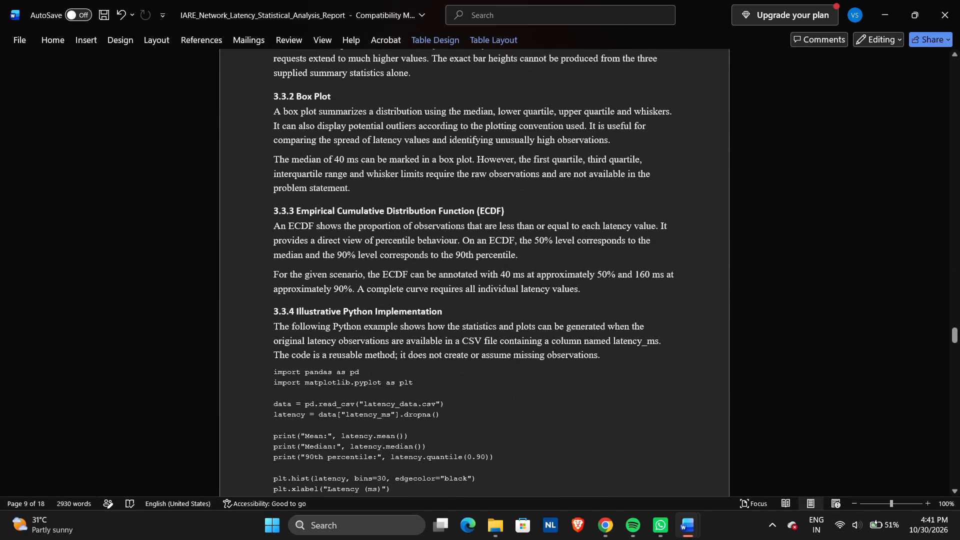
pyautogui.scroll(-17, 332, 392)
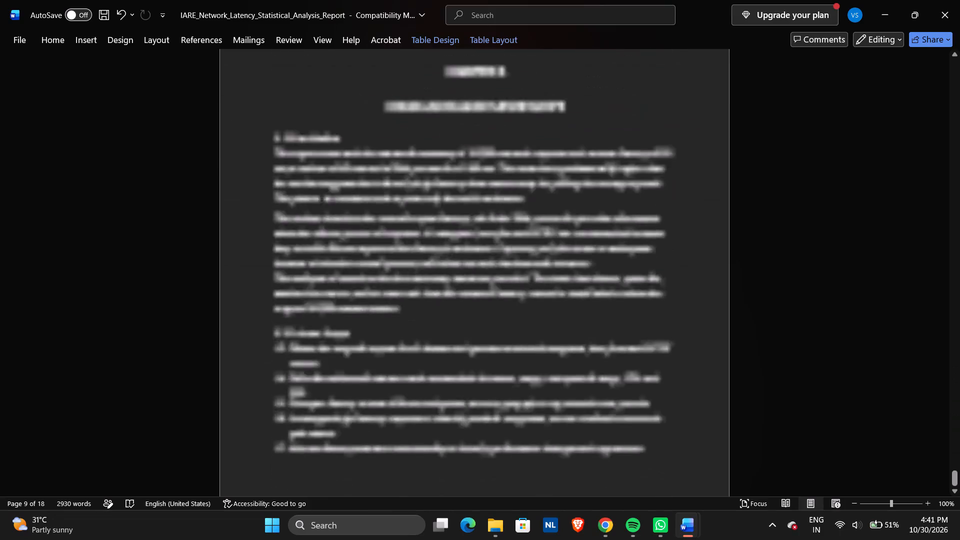
# Turn on AutoSave for the network latency report, storing it in OneDrive.
pyautogui.click(81, 10)
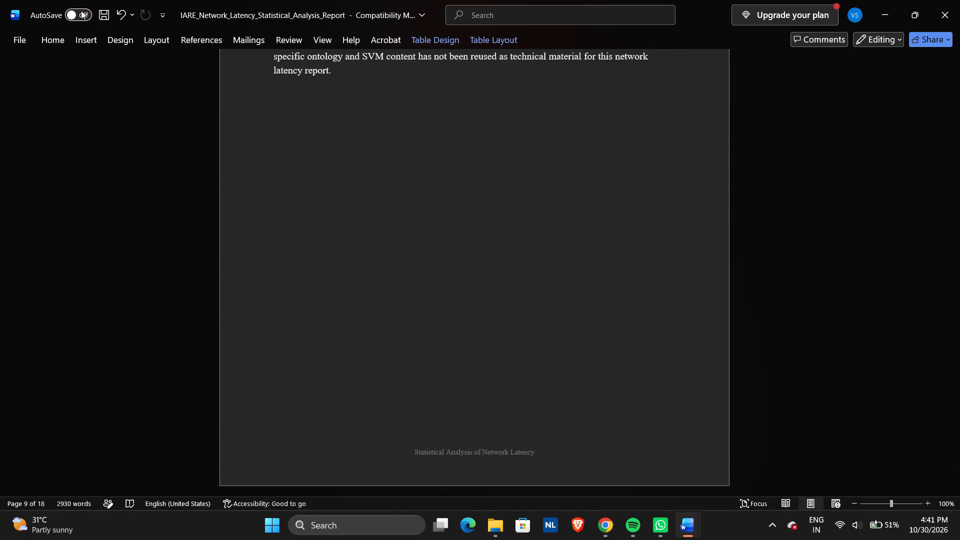
pyautogui.click(485, 197)
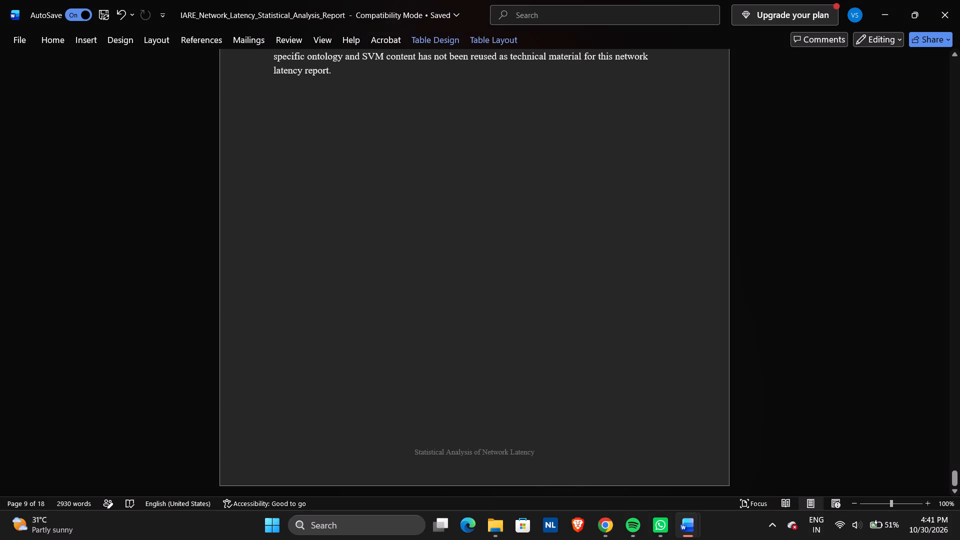
# Minimise the network latency report and close the JFS HOSTELHUB REPORT document.
pyautogui.click(877, 0)
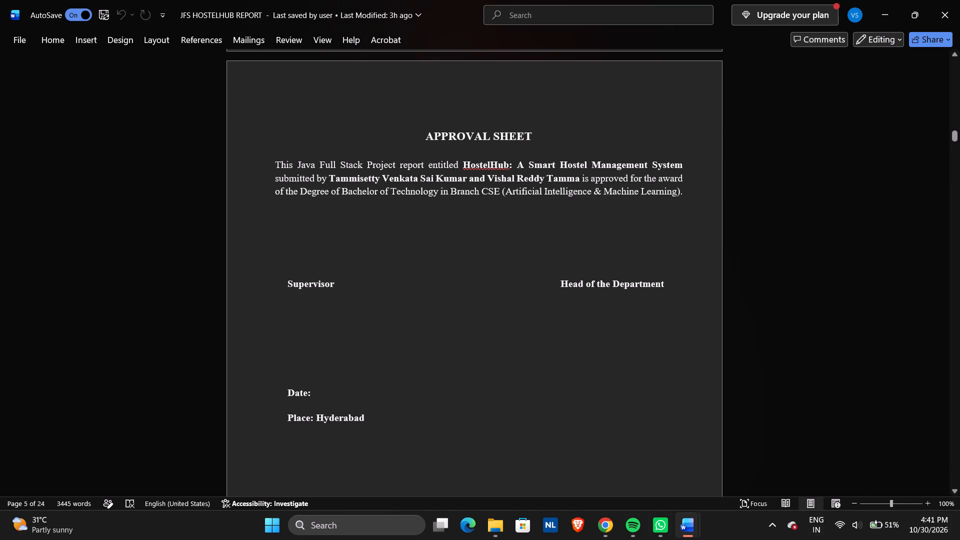
pyautogui.click(959, 3)
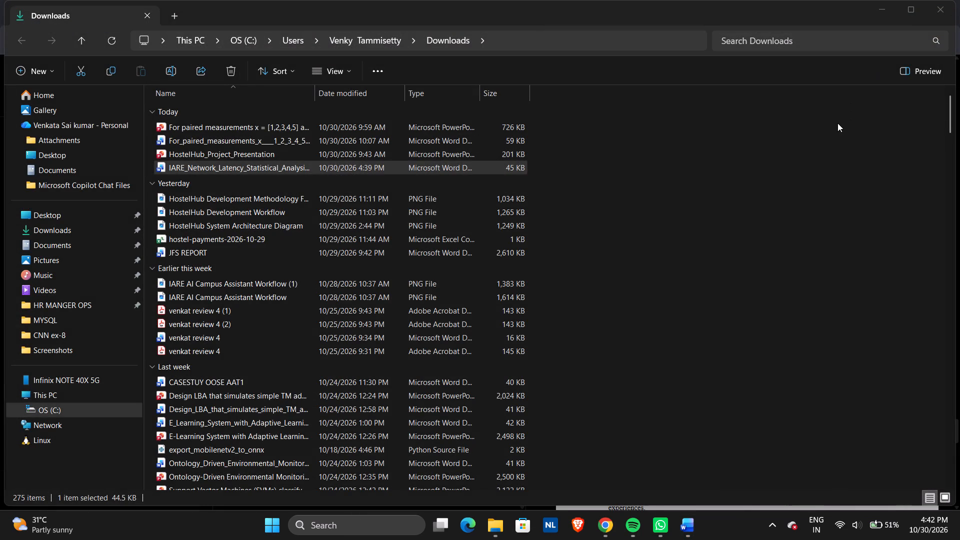
pyautogui.hotkey('alt', 'Tab')
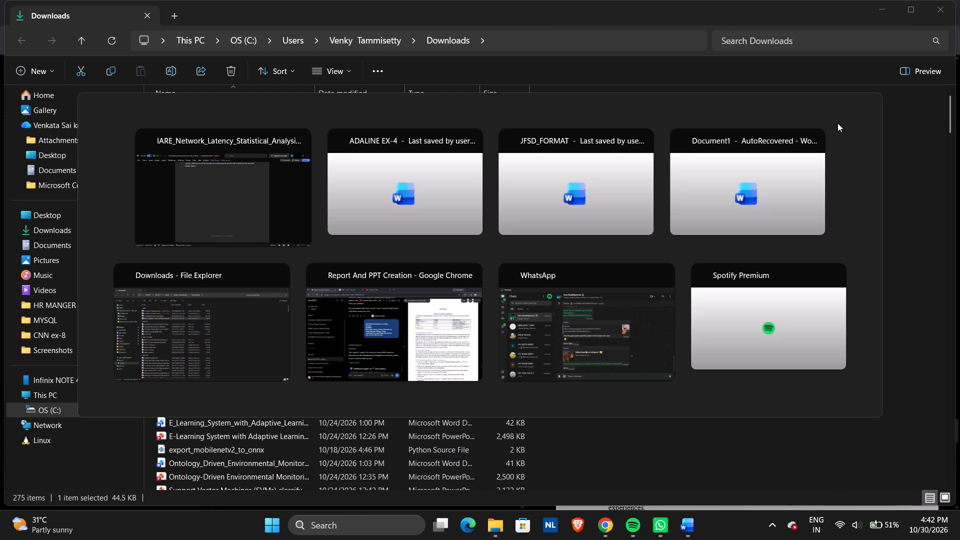
pyautogui.hotkey('alt', 'Tab')
pyautogui.hotkey('alt', 'Tab')
pyautogui.hotkey('alt', 'Tab')
pyautogui.hotkey('alt', 'Tab')
pyautogui.hotkey('alt', 'Tab')
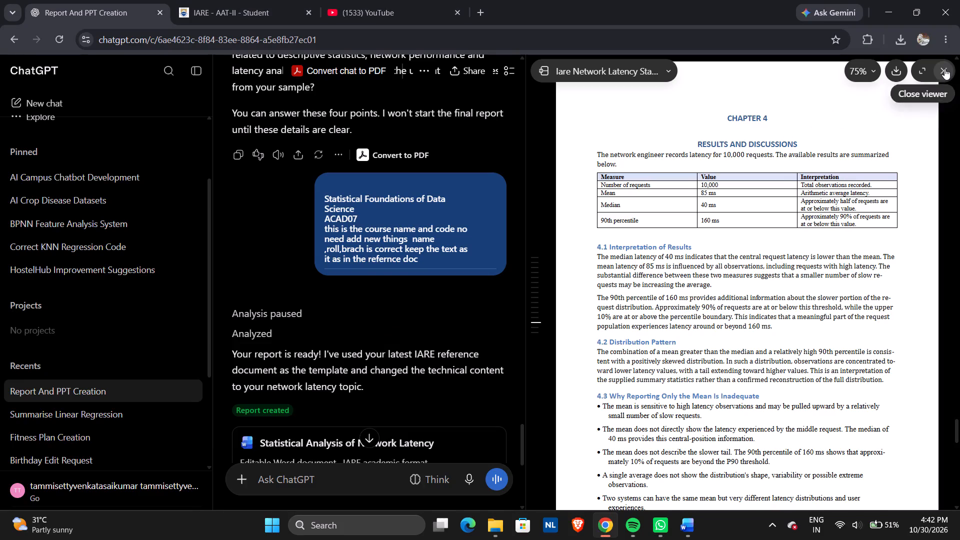
pyautogui.click(944, 68)
pyautogui.scroll(-4, 527, 262)
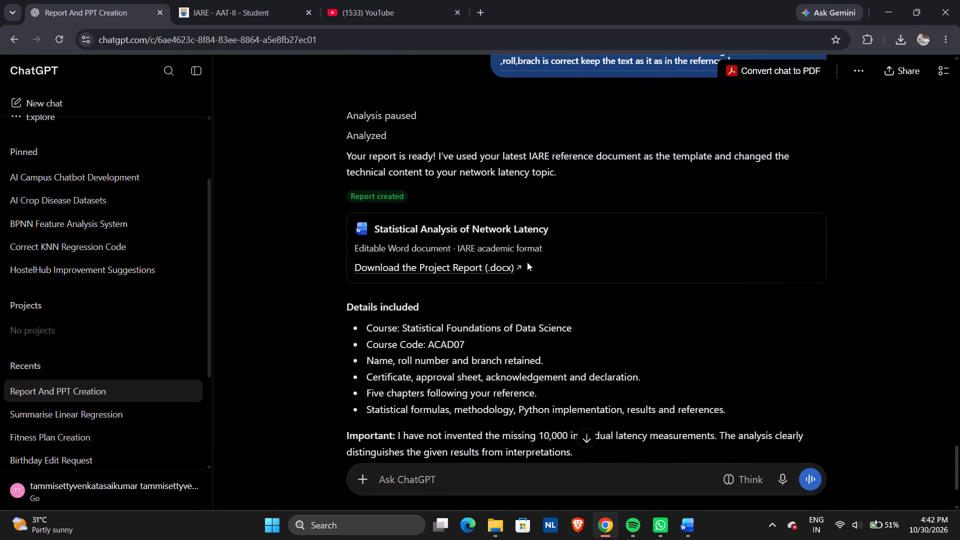
pyautogui.scroll(-3, 527, 262)
pyautogui.scroll(3, 527, 262)
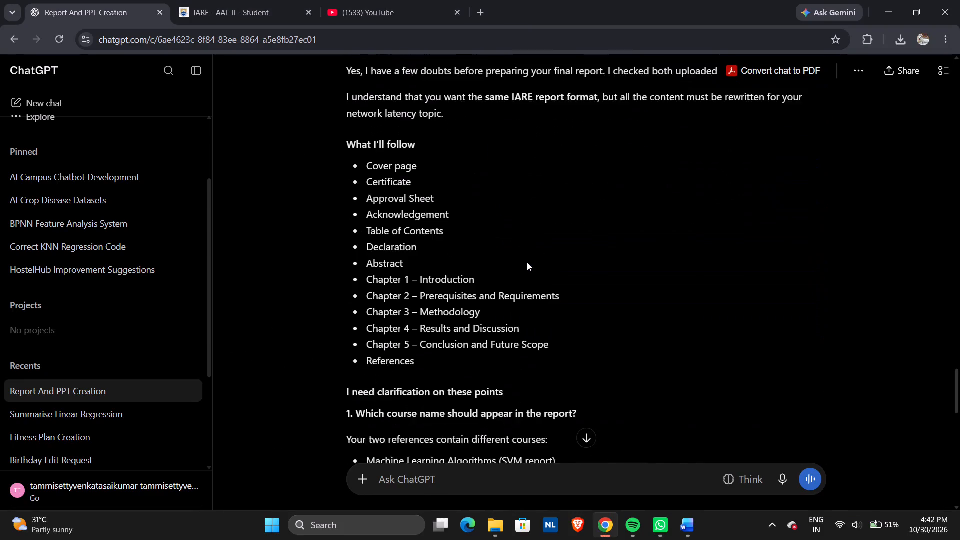
pyautogui.scroll(4, 527, 262)
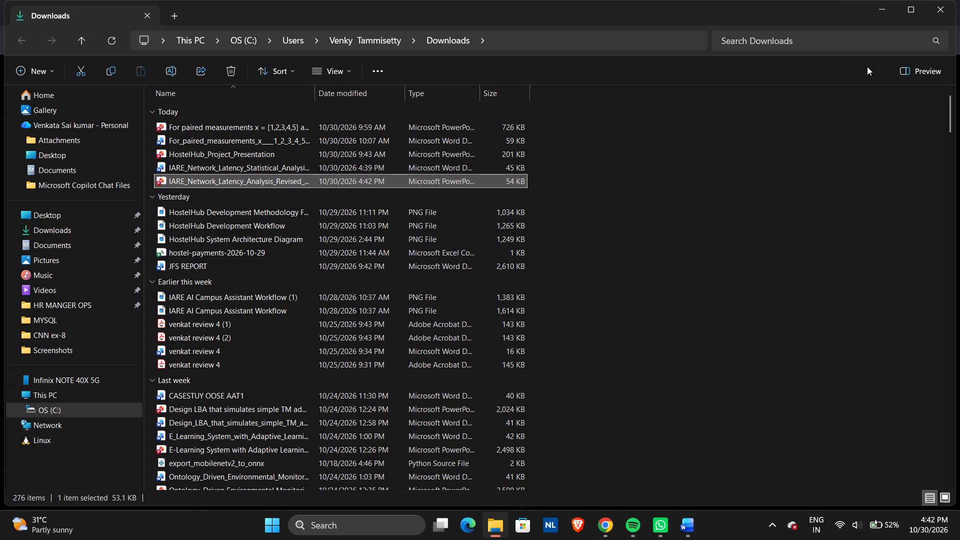
pyautogui.doubleClick(425, 178)
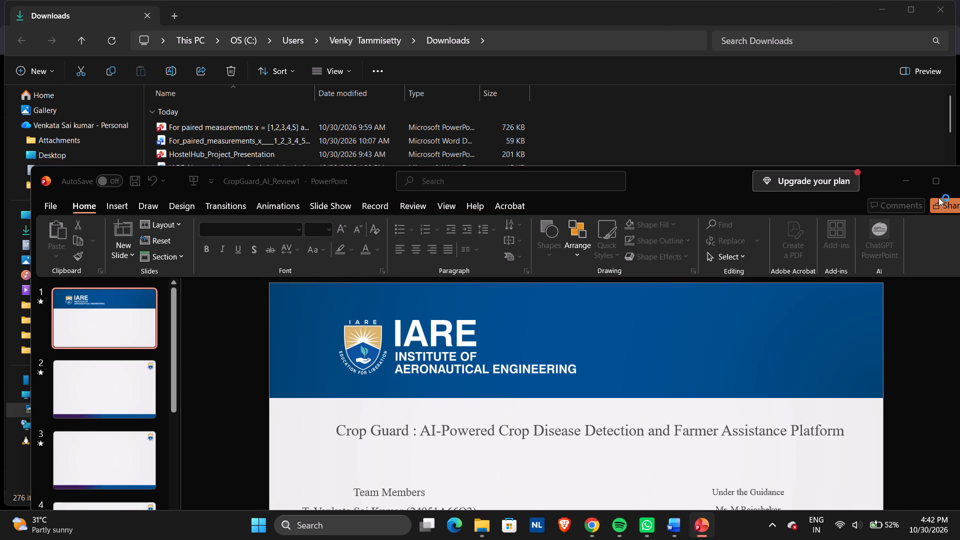
pyautogui.click(937, 182)
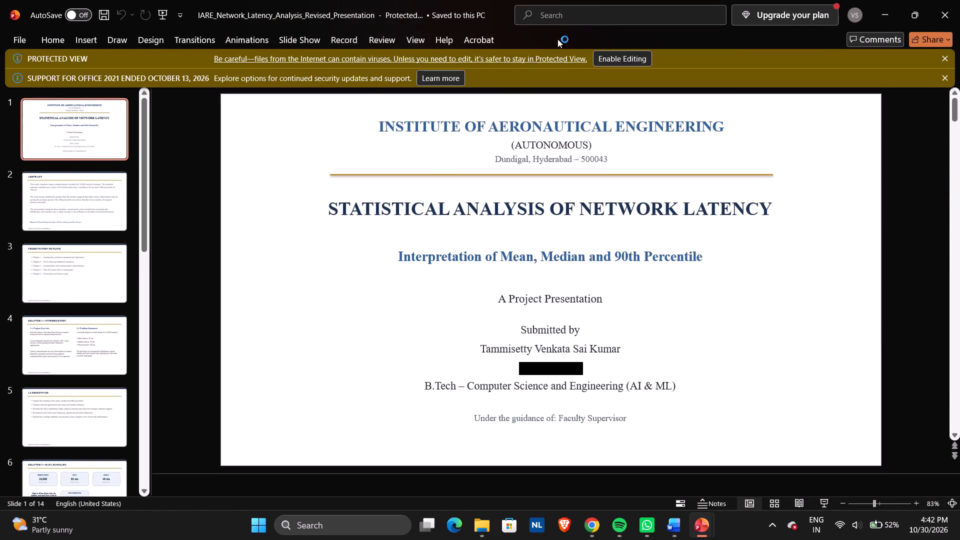
pyautogui.click(645, 62)
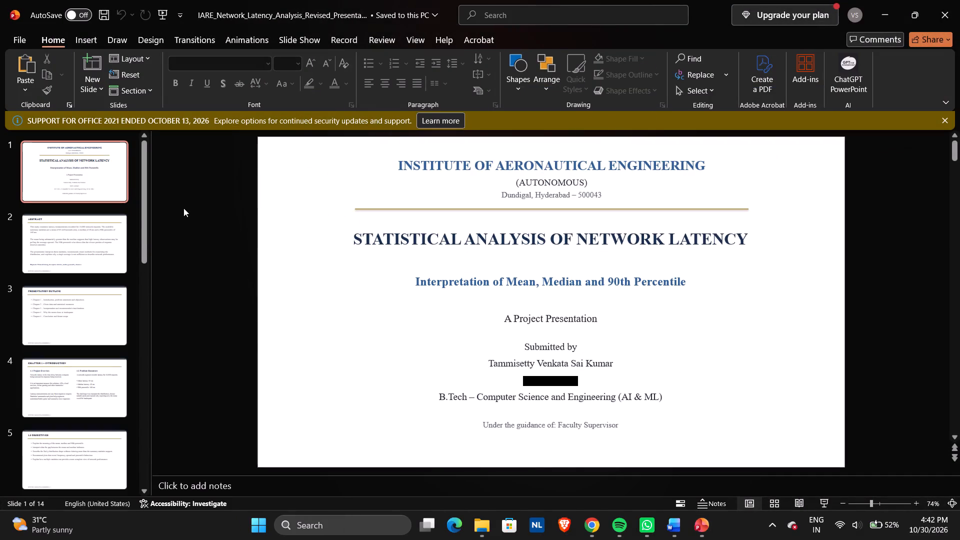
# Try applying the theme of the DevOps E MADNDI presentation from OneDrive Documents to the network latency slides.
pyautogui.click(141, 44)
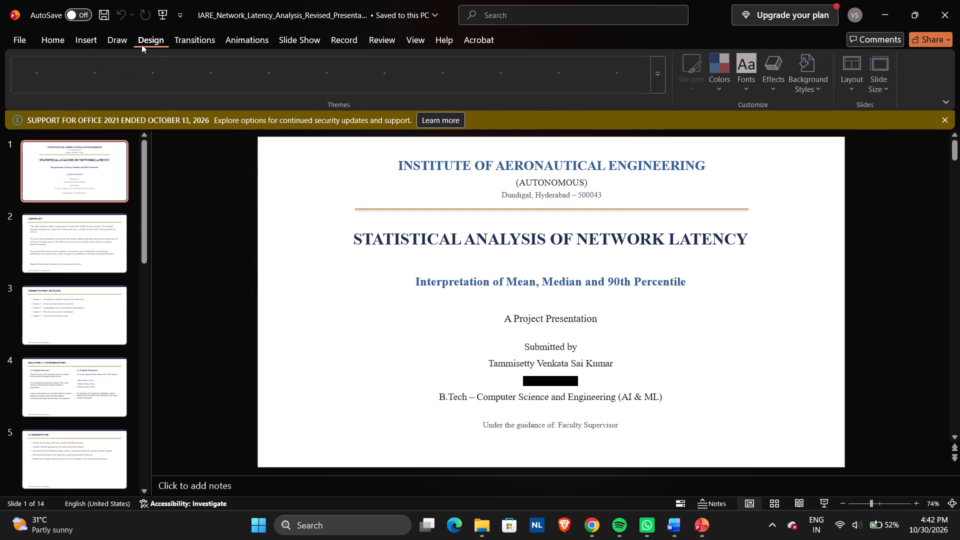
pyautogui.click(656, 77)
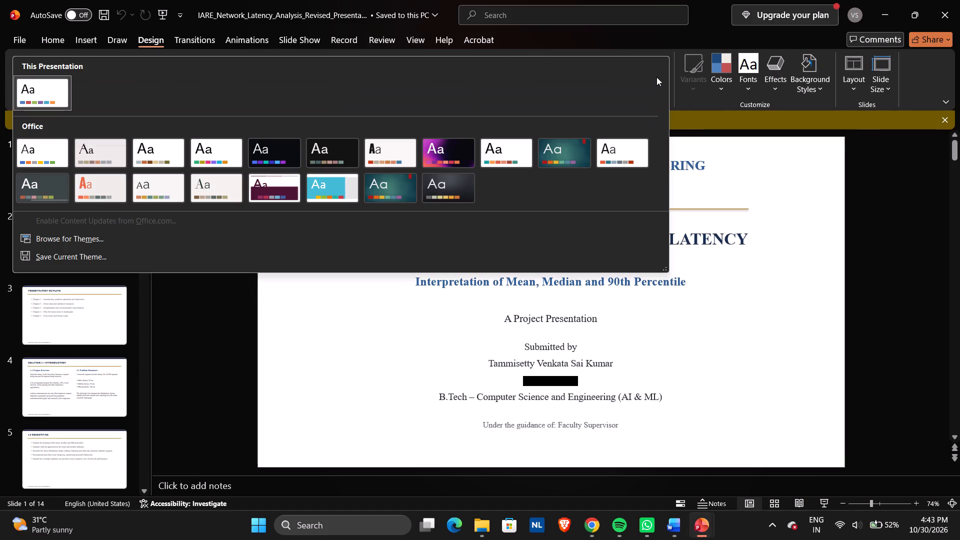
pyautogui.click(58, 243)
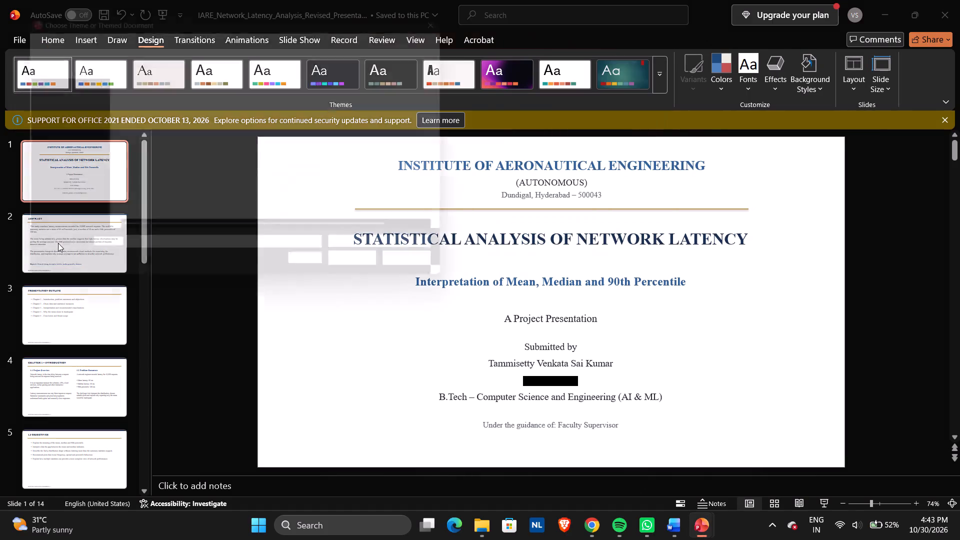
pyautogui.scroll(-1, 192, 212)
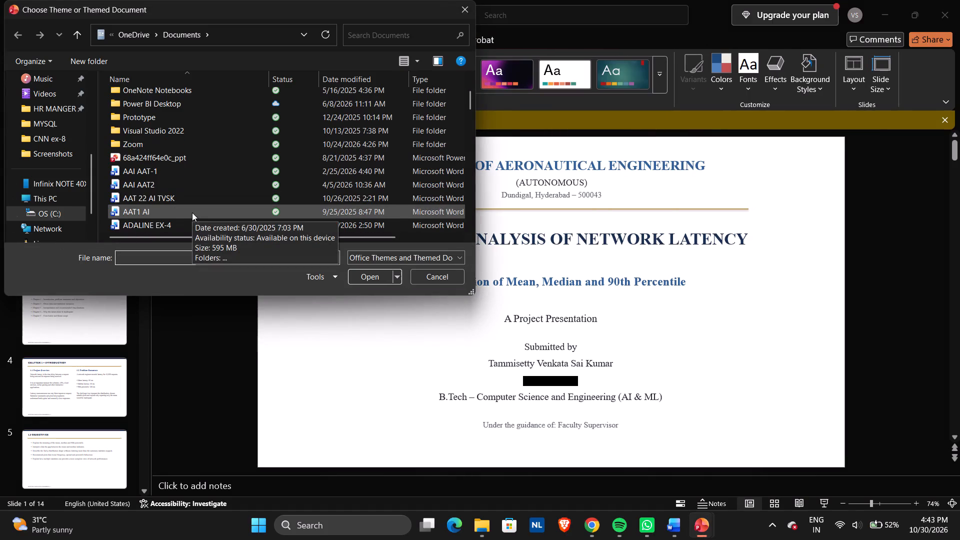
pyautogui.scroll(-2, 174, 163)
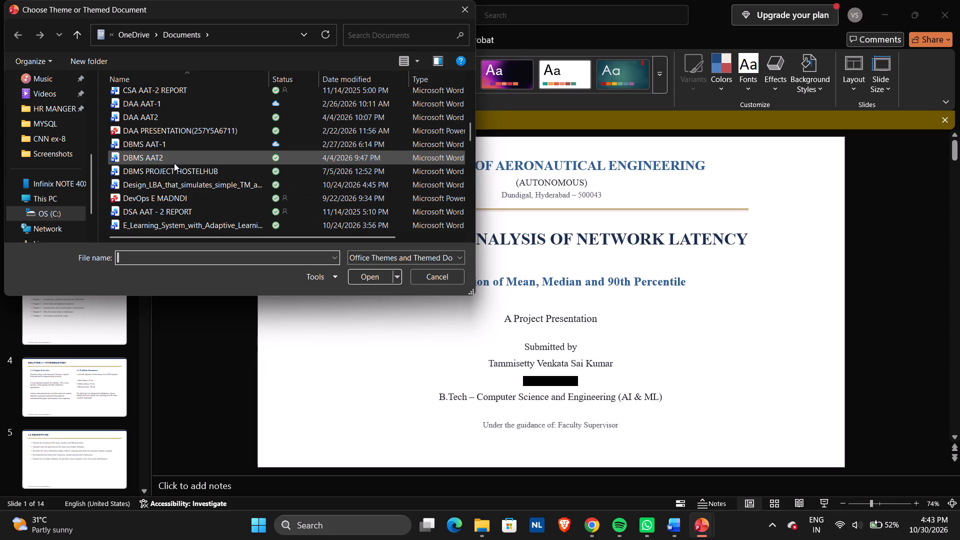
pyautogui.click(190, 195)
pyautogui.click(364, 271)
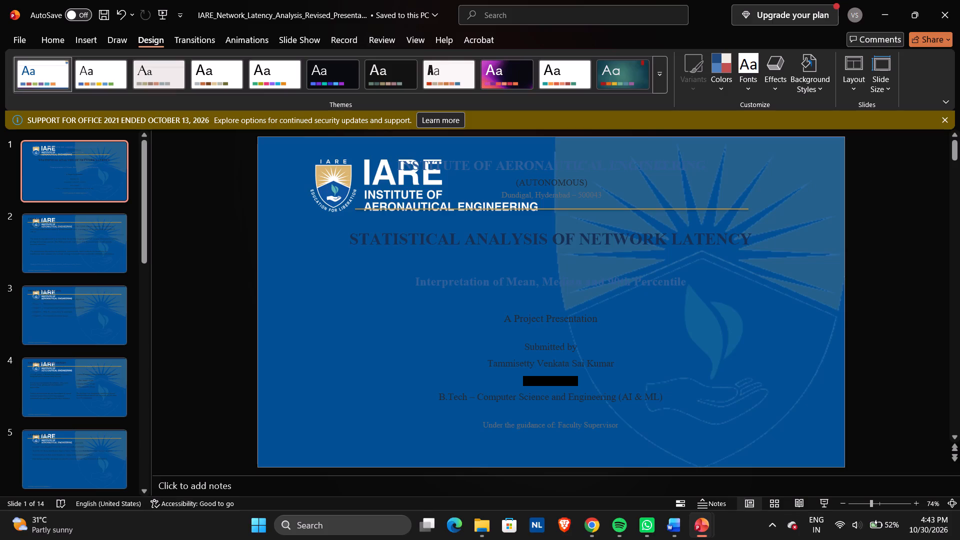
# Apply the theme of the "For paired measurements x = [1,2,3,4,5]" presentation from OneDrive Documents to the slides.
pyautogui.click(659, 91)
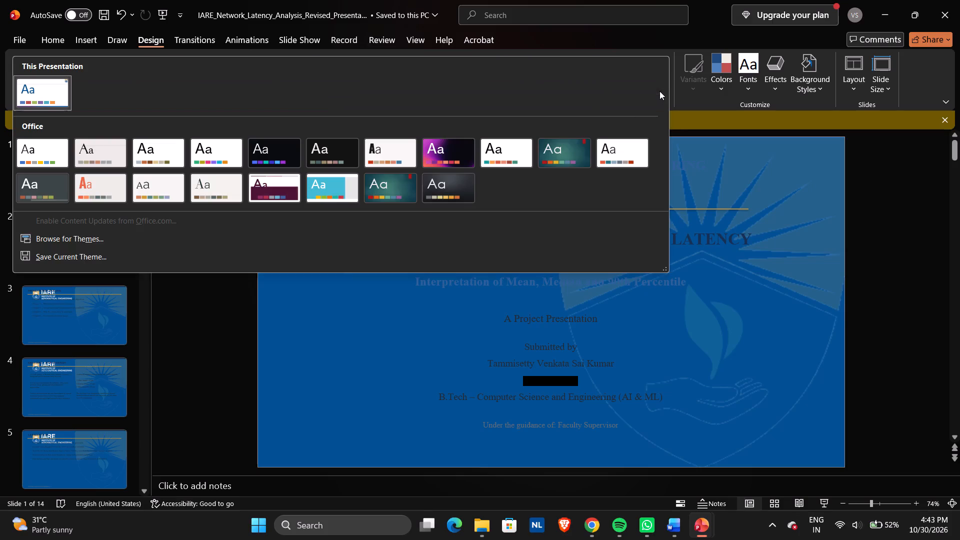
pyautogui.click(139, 230)
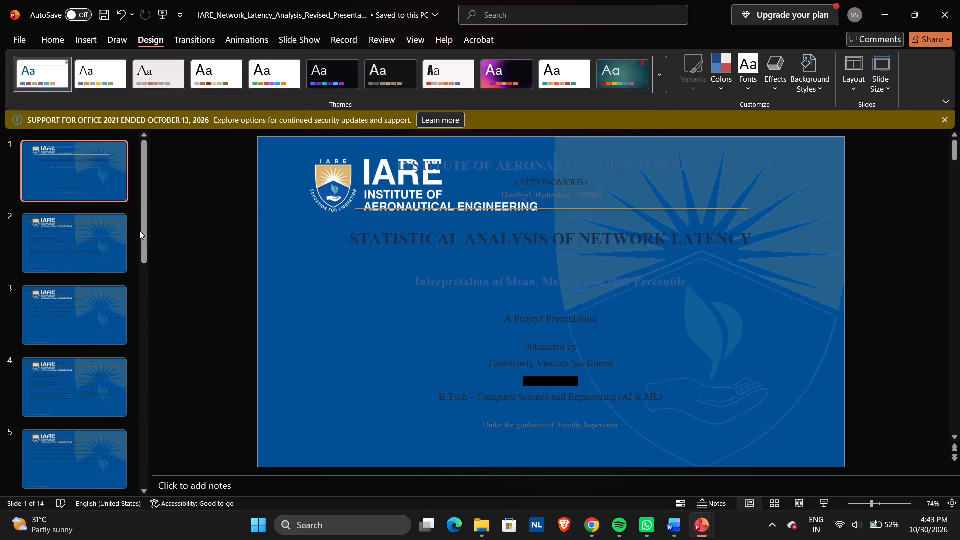
pyautogui.scroll(-4, 265, 151)
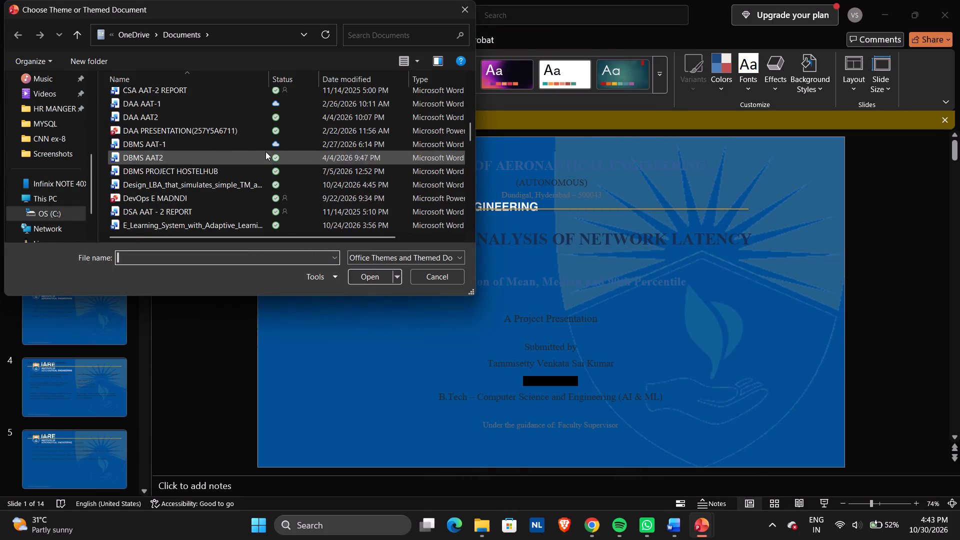
pyautogui.scroll(-1, 234, 157)
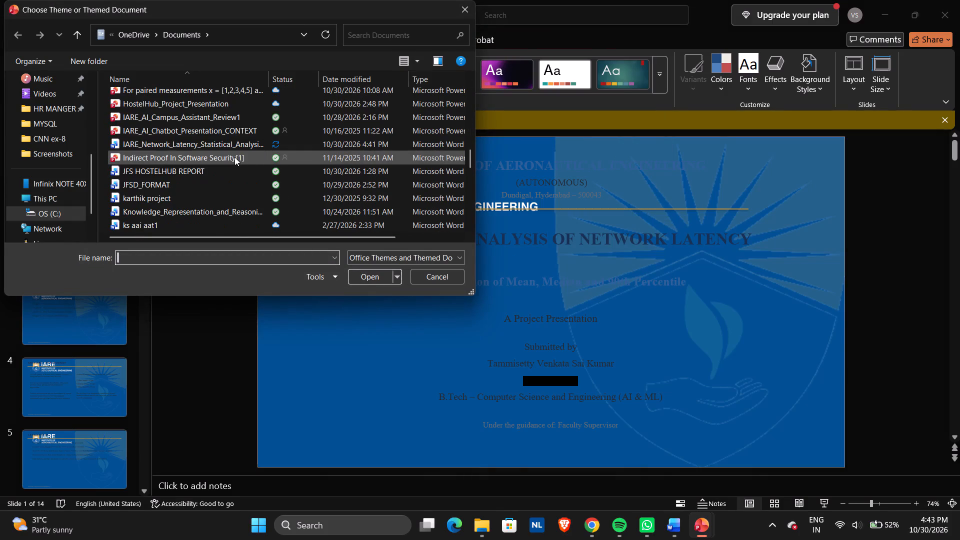
pyautogui.click(170, 93)
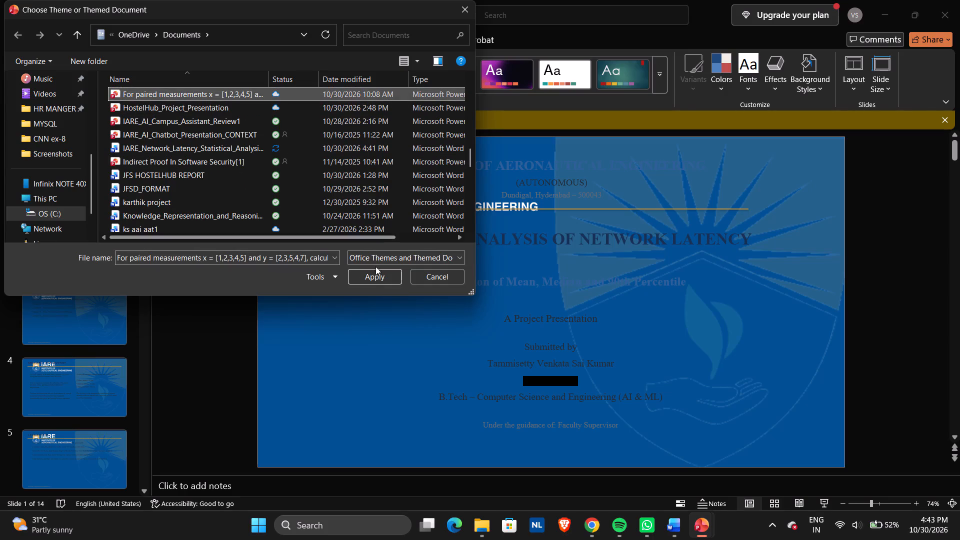
pyautogui.click(373, 276)
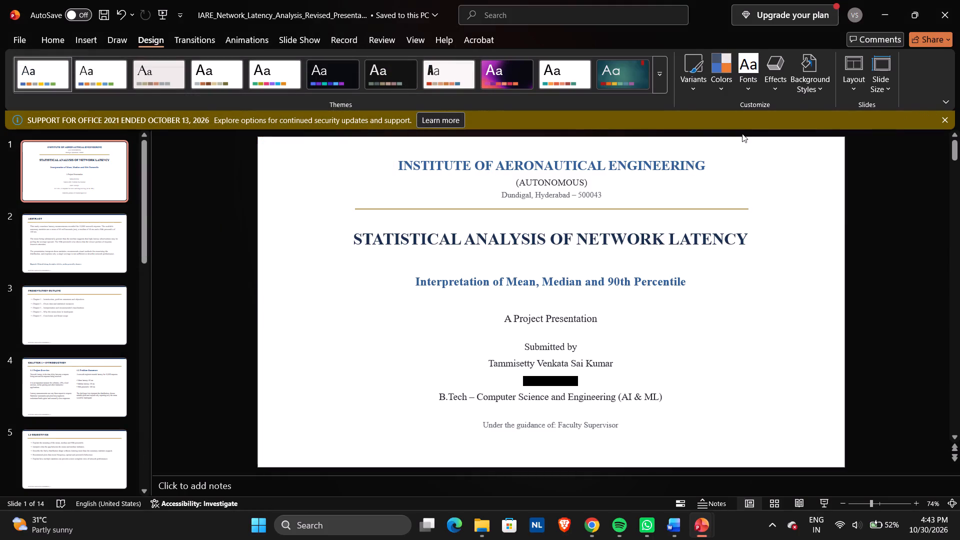
# Apply the theme of the IARE_AI_Campus_Assistant_Review1 presentation from OneDrive Documents to the network latency slides and dismiss the support notice.
pyautogui.click(658, 82)
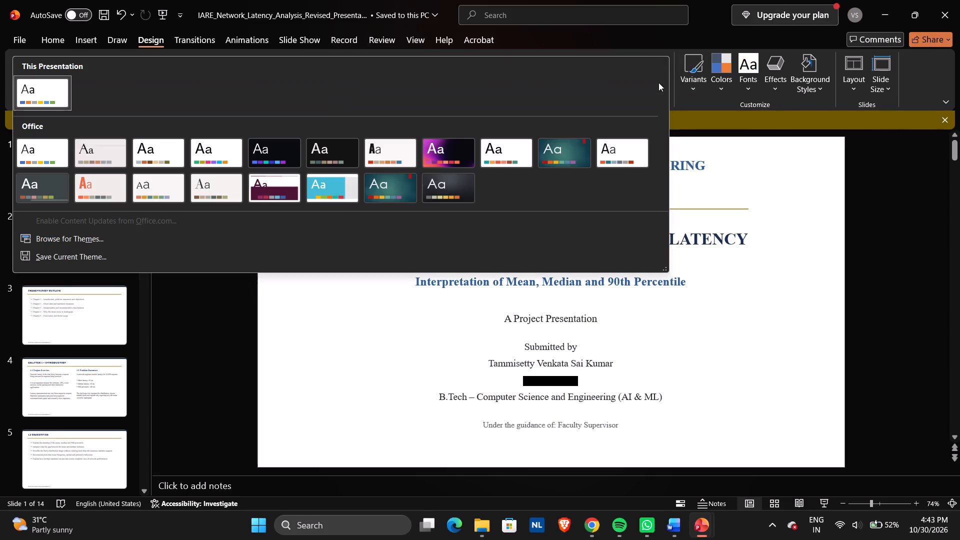
pyautogui.click(120, 232)
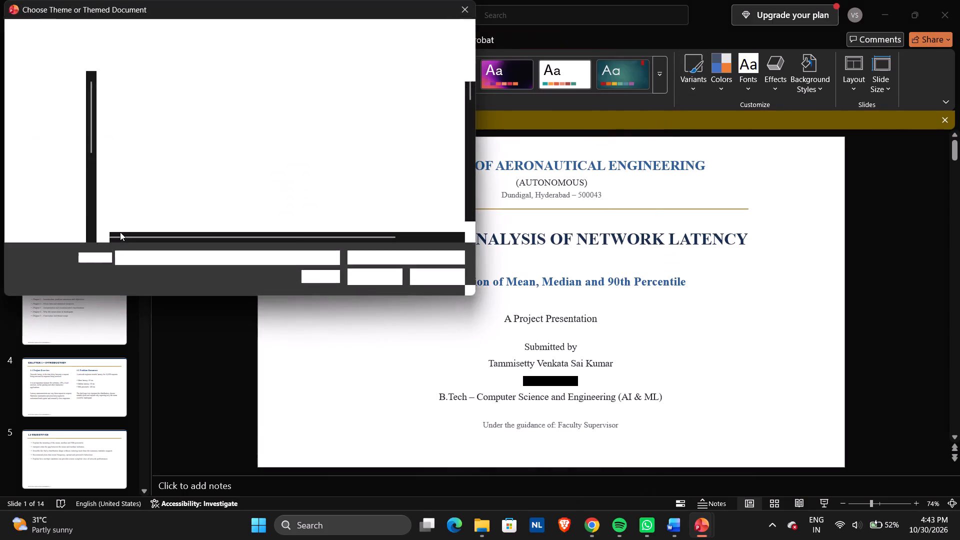
pyautogui.scroll(-10, 190, 211)
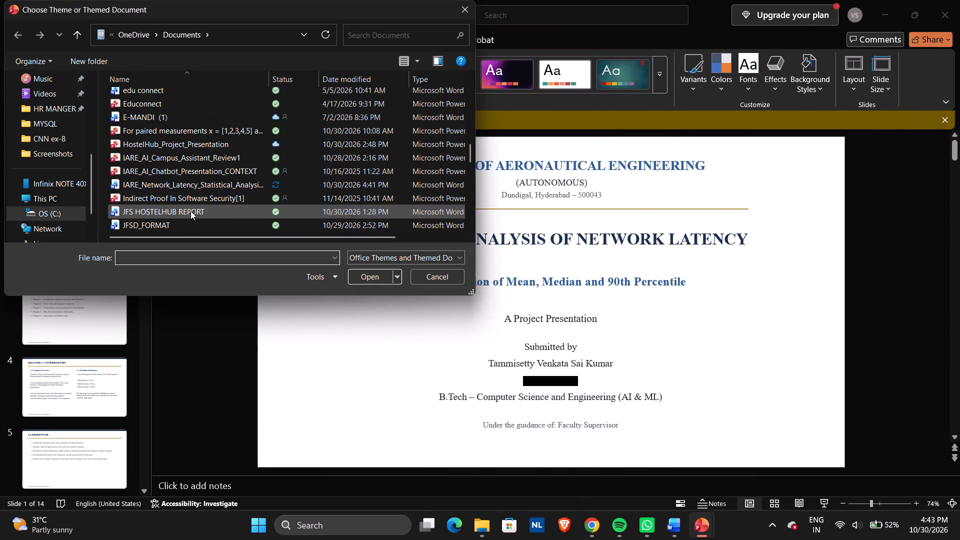
pyautogui.click(196, 158)
pyautogui.click(370, 275)
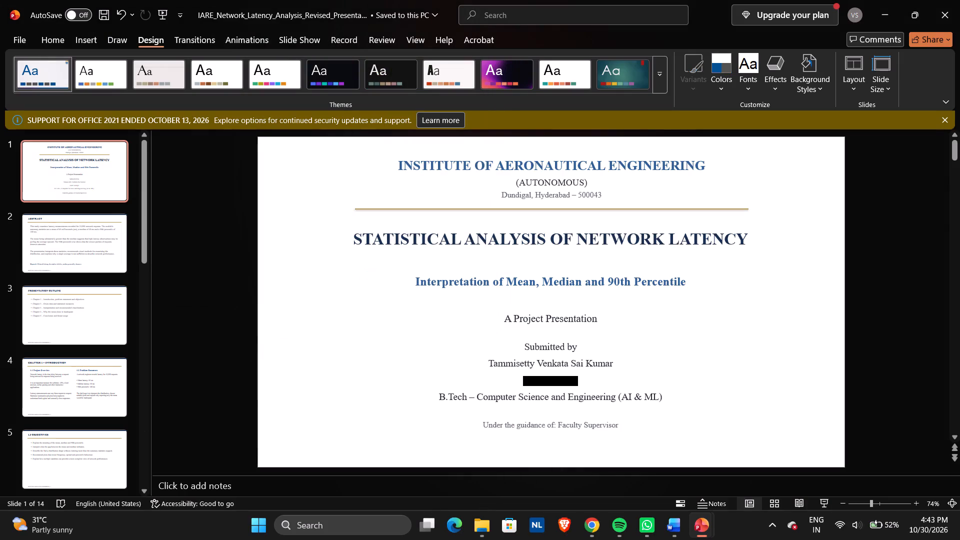
pyautogui.click(370, 275)
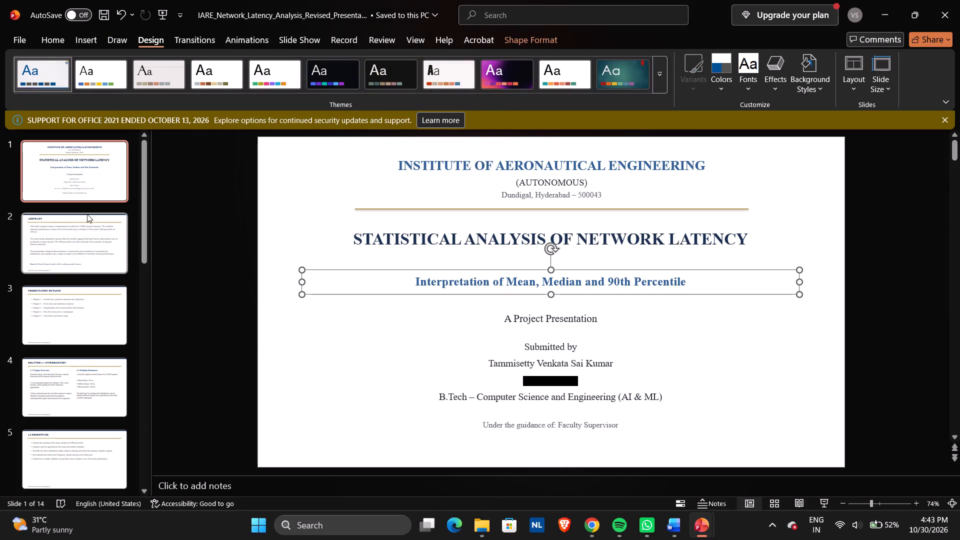
pyautogui.click(90, 177)
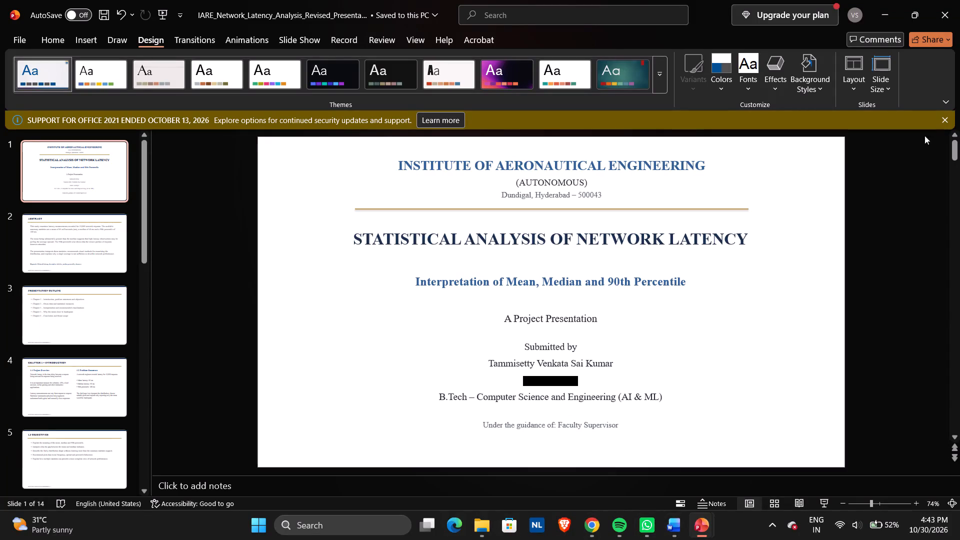
pyautogui.click(944, 115)
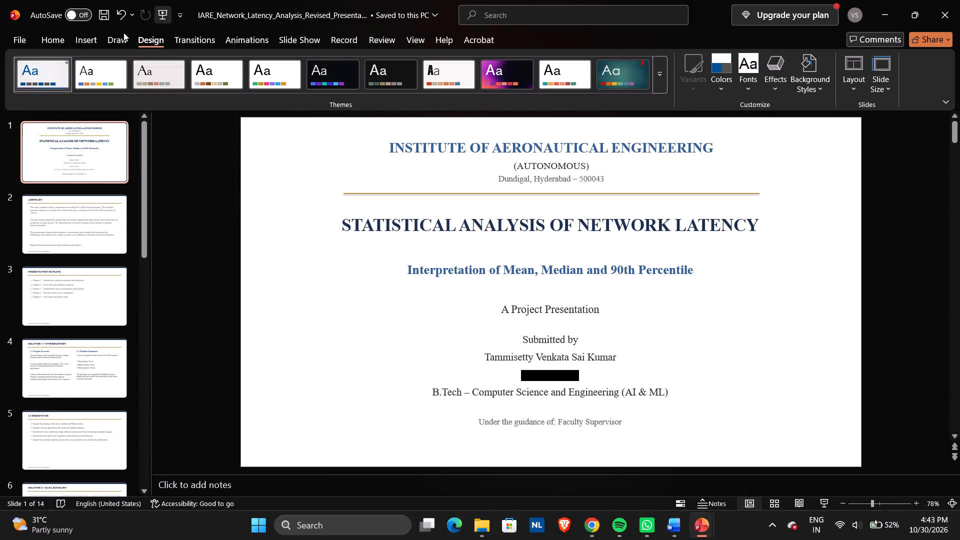
# Open the recent HostelHub_Project_Presentation stored in OneDrive Documents.
pyautogui.click(13, 39)
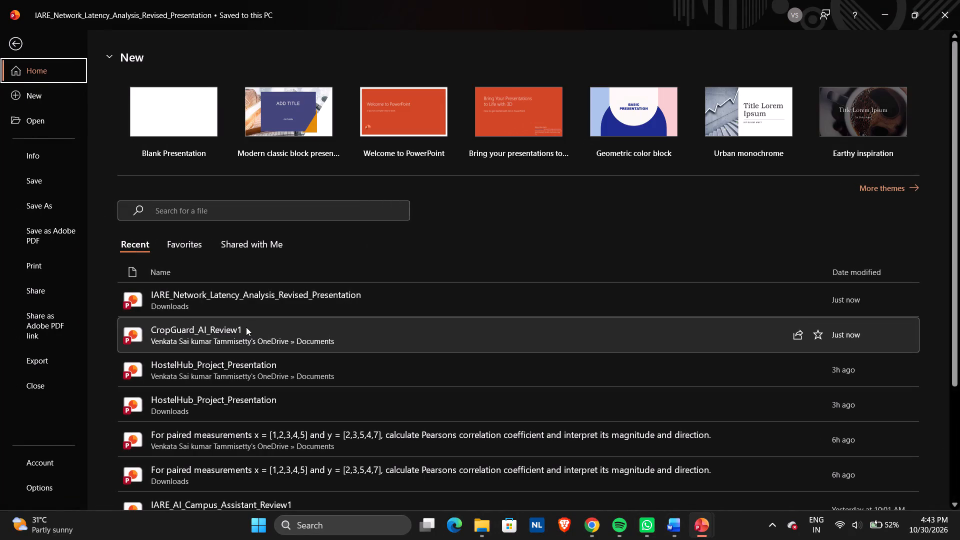
pyautogui.click(215, 306)
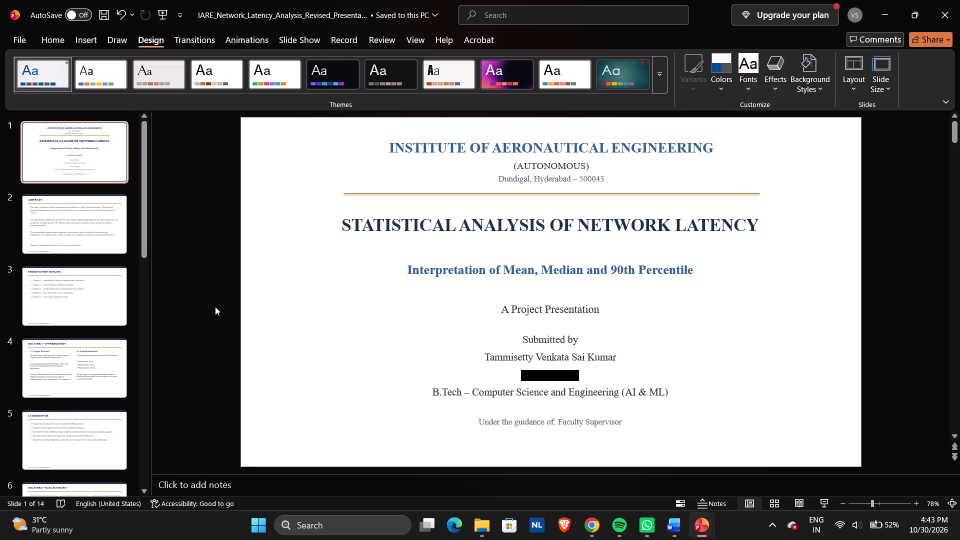
pyautogui.click(24, 44)
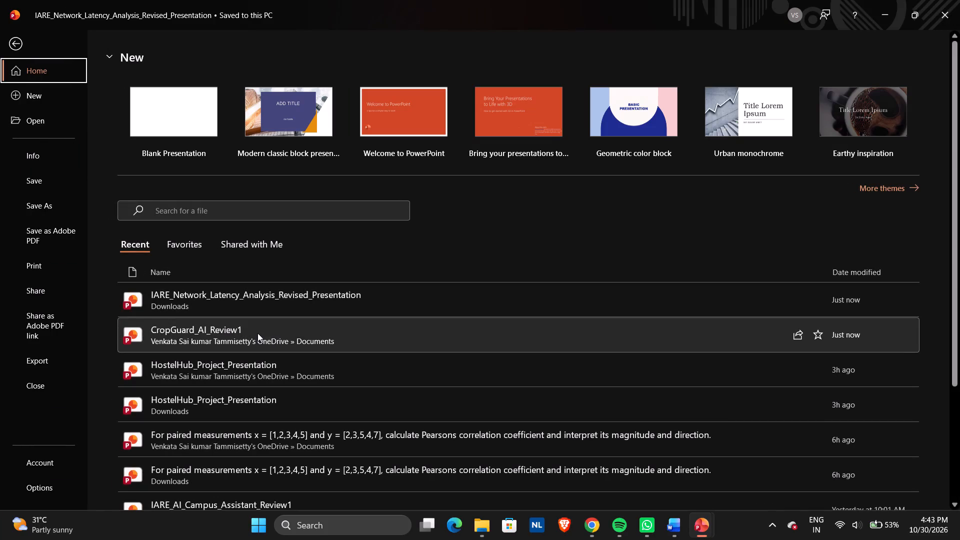
pyautogui.click(246, 375)
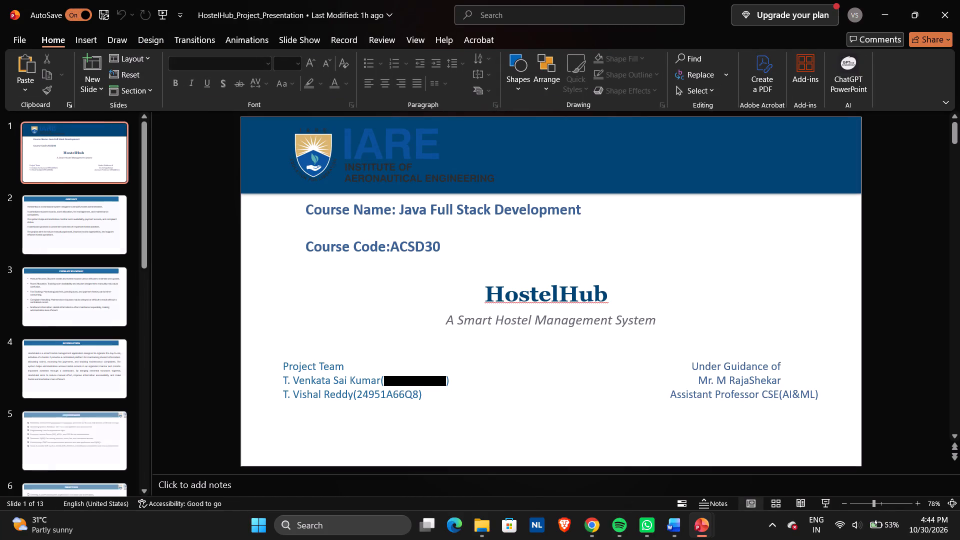
# Copy the IARE logo from the HostelHub title slide onto the network latency title slide and place it in the slide's upper-left corner.
pyautogui.click(487, 151)
pyautogui.hotkey('ctrl', 'c')
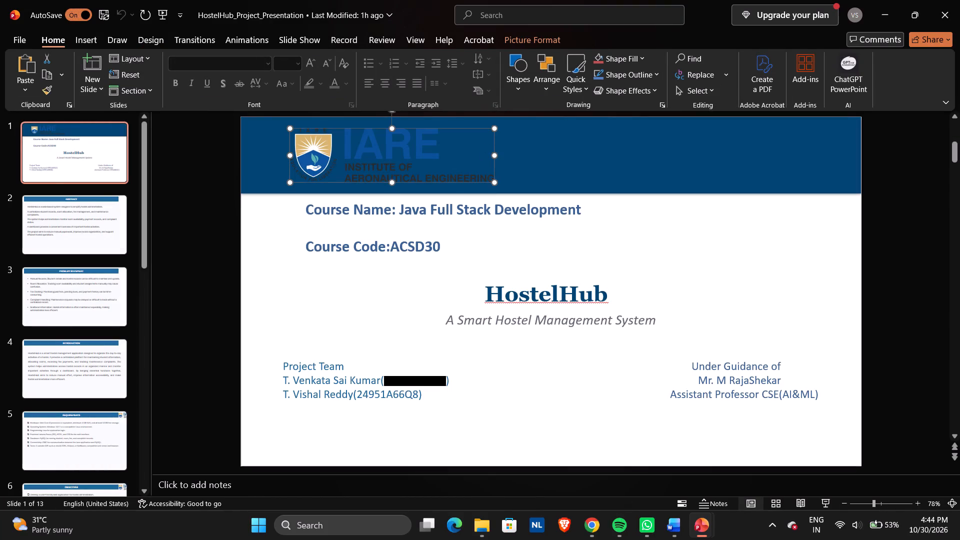
pyautogui.hotkey('alt', 'Tab')
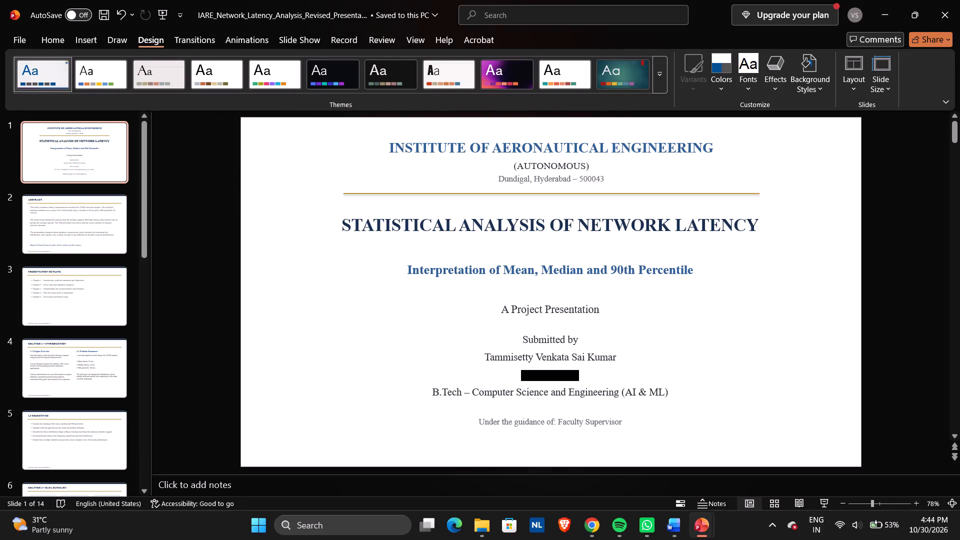
pyautogui.click(339, 176)
pyautogui.click(260, 235)
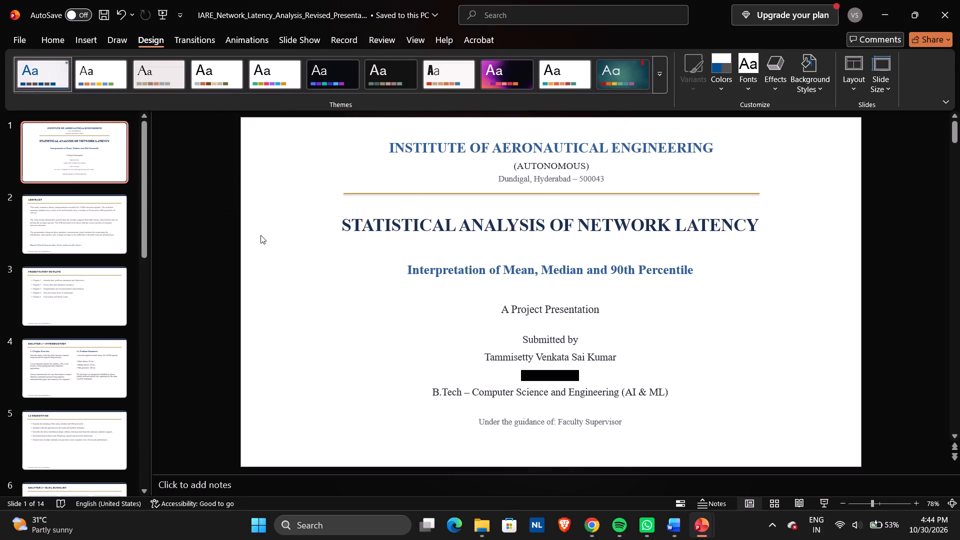
pyautogui.hotkey('ctrl', 'v')
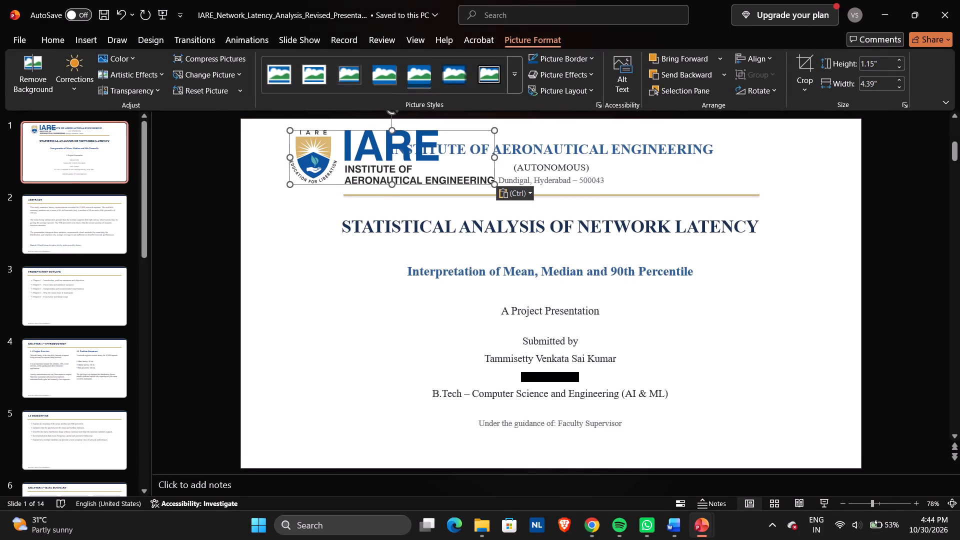
pyautogui.moveTo(388, 152); pyautogui.dragTo(339, 154)
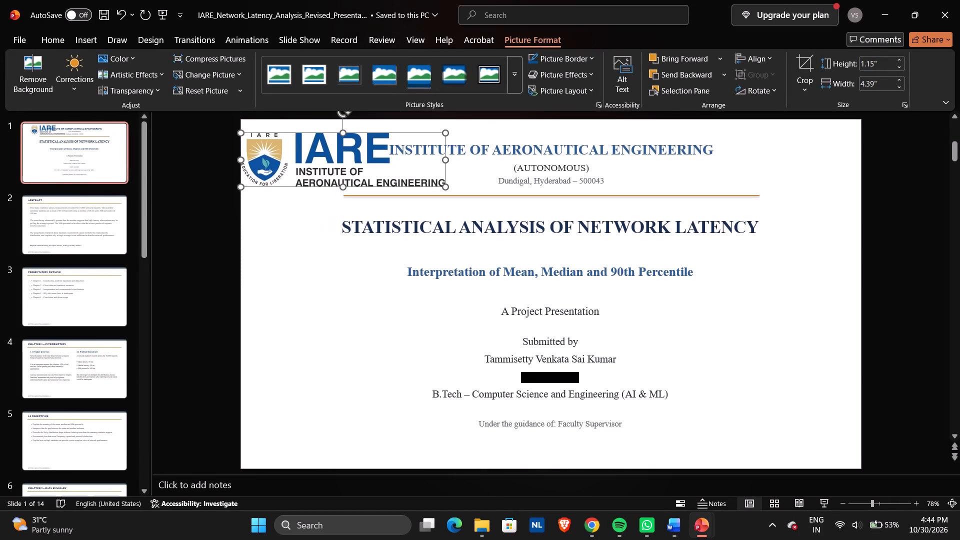
# Clear the old header from the title slide: the institute name, (AUTONOMOUS), the Dundigal address line and the gold divider.
pyautogui.click(522, 145)
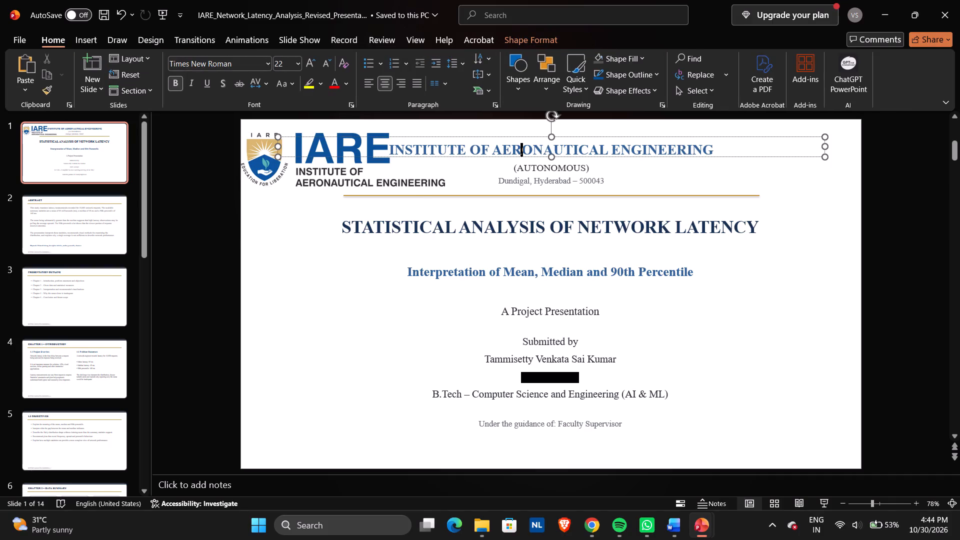
pyautogui.press('BackSpace')
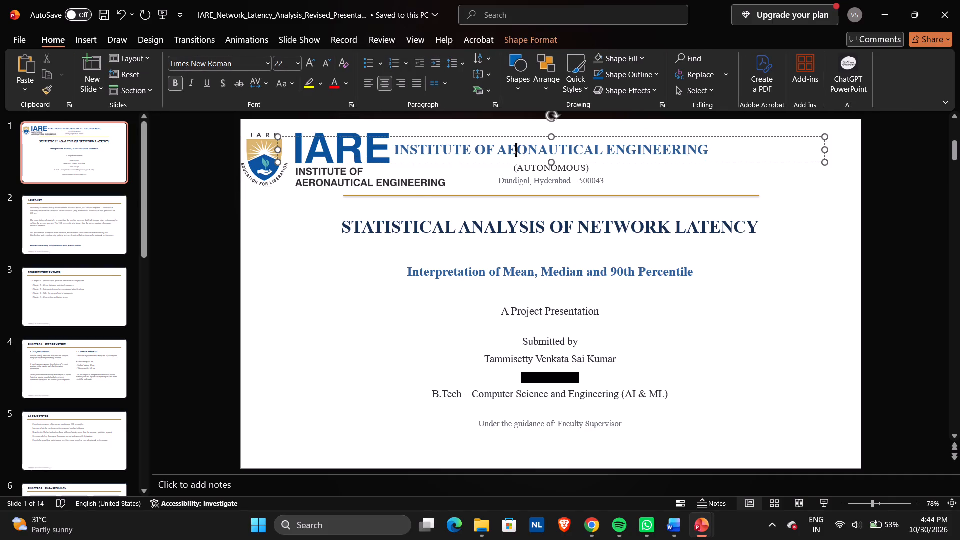
pyautogui.doubleClick(639, 137)
pyautogui.press('BackSpace')
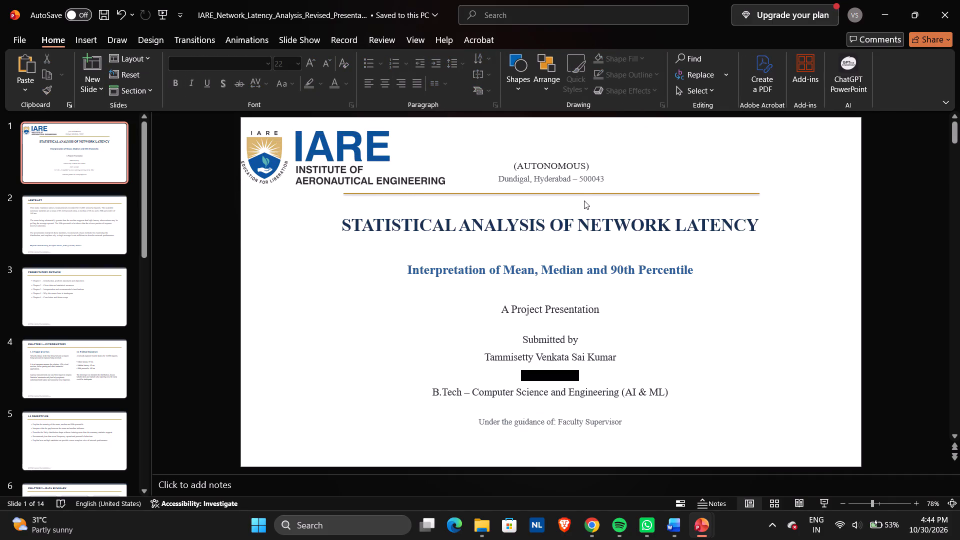
pyautogui.moveTo(584, 200); pyautogui.dragTo(507, 161)
pyautogui.click(507, 161)
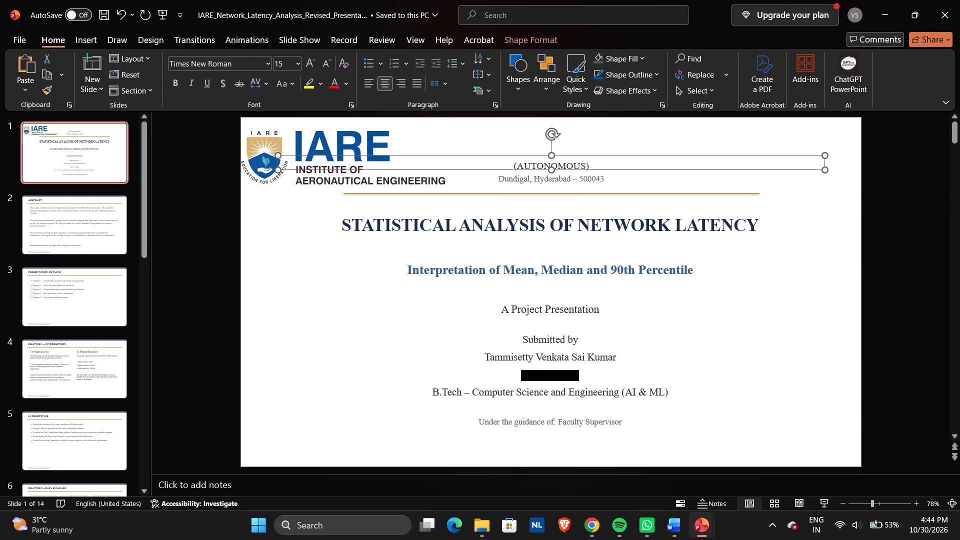
pyautogui.press('BackSpace')
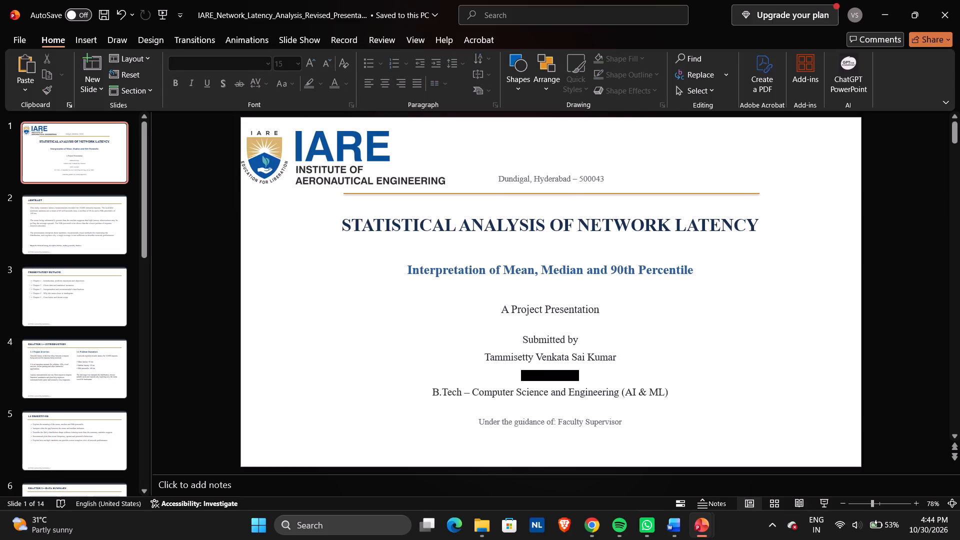
pyautogui.click(528, 181)
pyautogui.press('BackSpace')
pyautogui.doubleClick(528, 181)
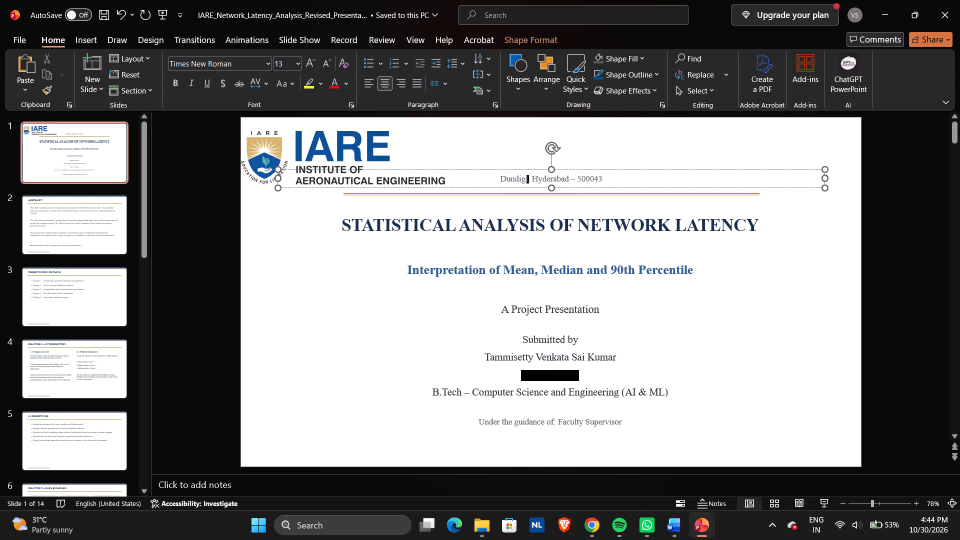
pyautogui.click(586, 190)
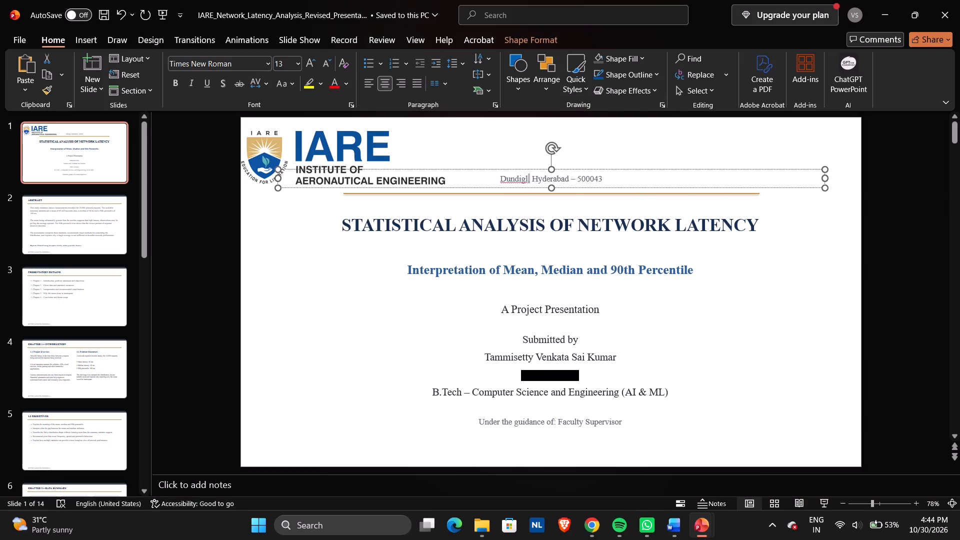
pyautogui.press('BackSpace')
pyautogui.click(566, 193)
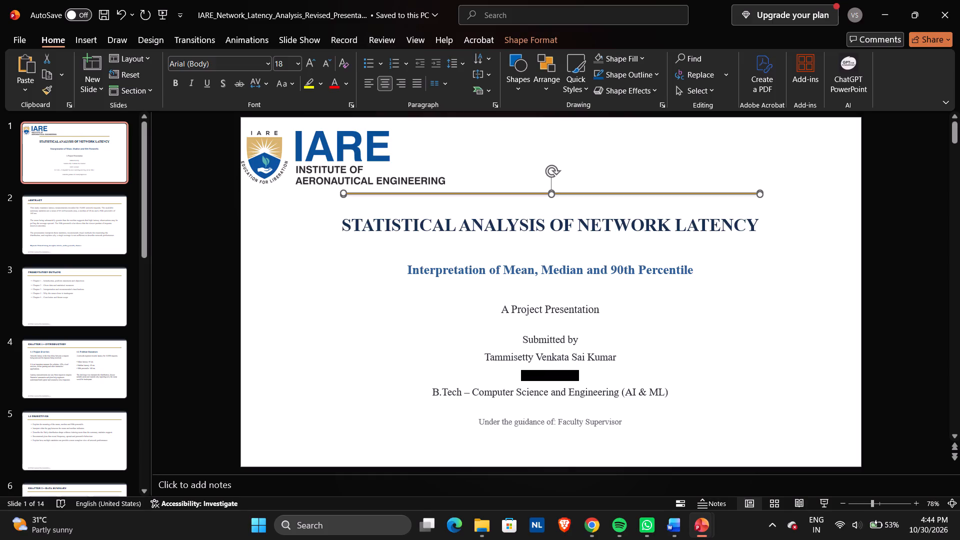
pyautogui.press('BackSpace')
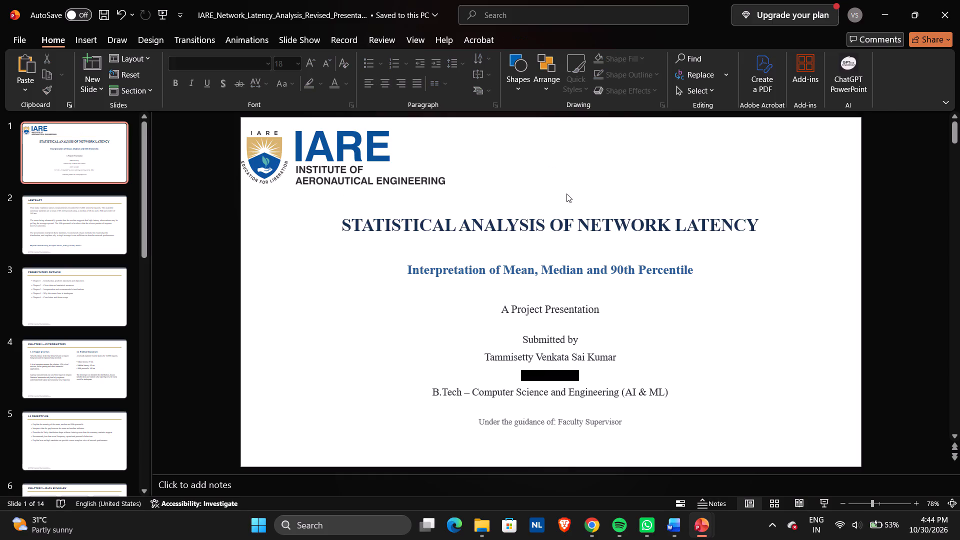
# Copy HostelHub's dark-blue header banner across the top of the network latency title slide, with the IARE logo moved down beside the submission details.
pyautogui.hotkey('alt', 'Tab')
pyautogui.click(592, 169)
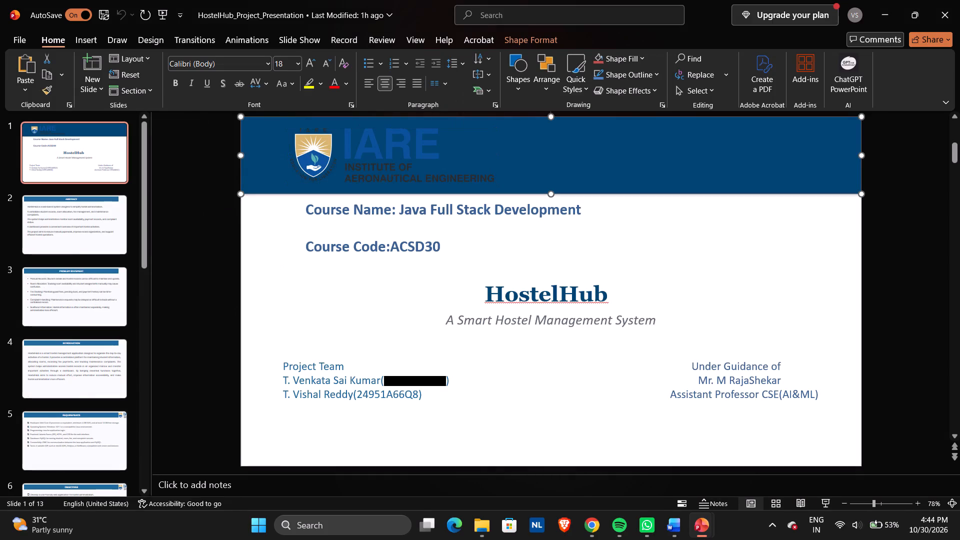
pyautogui.hotkey('ctrl', 'c')
pyautogui.hotkey('alt', 'Tab')
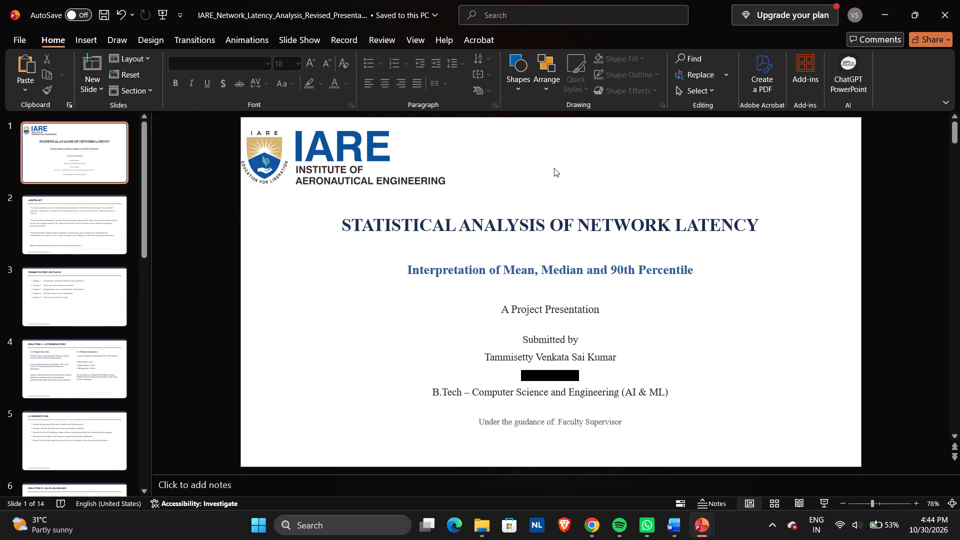
pyautogui.click(554, 168)
pyautogui.hotkey('ctrl', 'v')
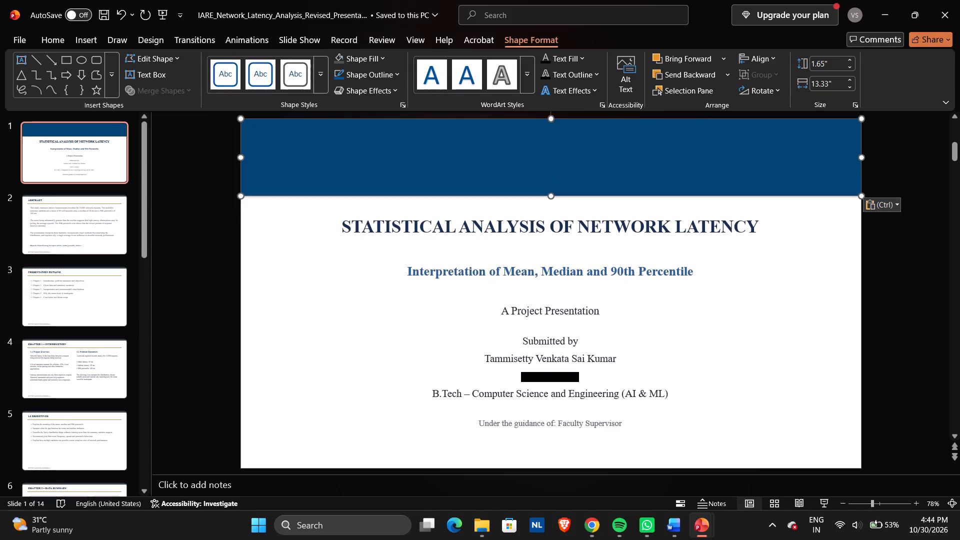
pyautogui.click(334, 175)
pyautogui.moveTo(334, 175); pyautogui.dragTo(330, 226)
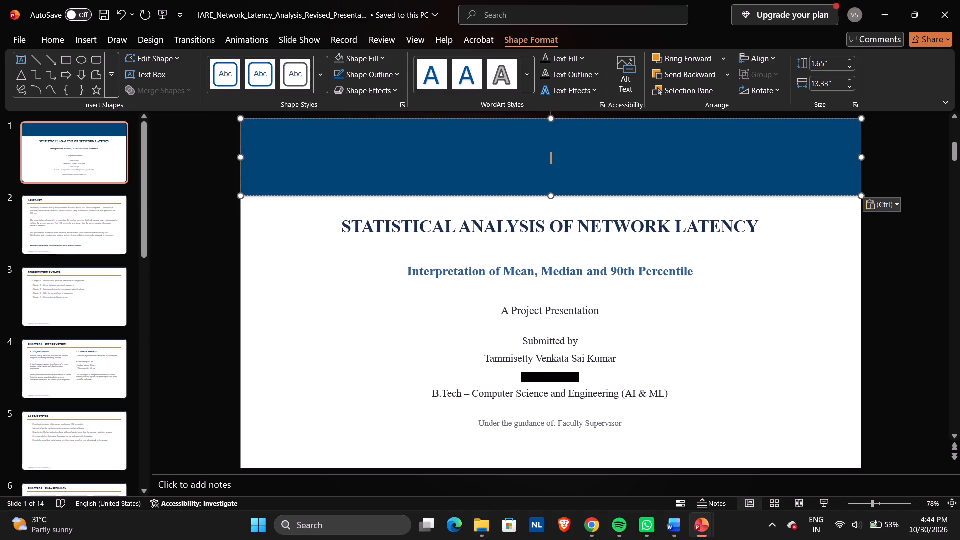
pyautogui.hotkey('ctrl', 'z')
pyautogui.moveTo(329, 164); pyautogui.dragTo(318, 263)
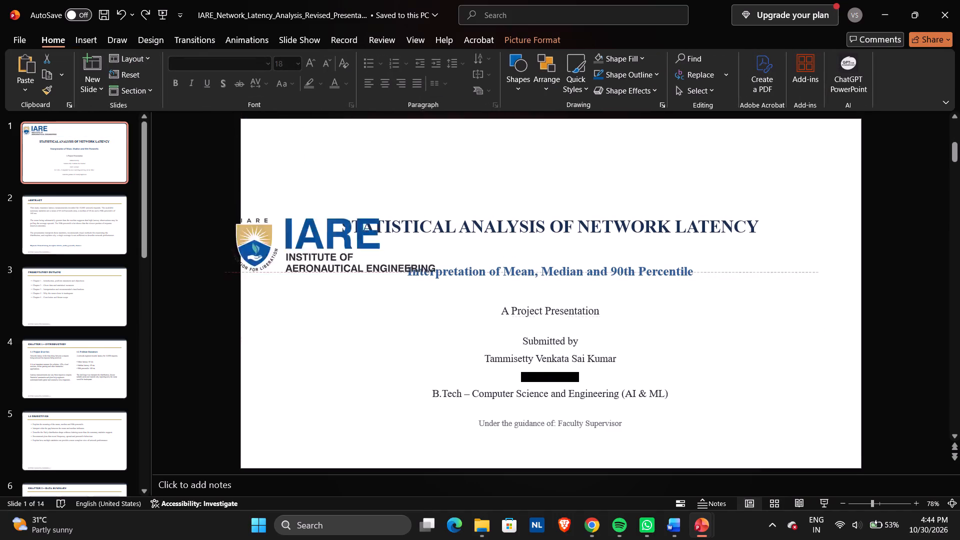
pyautogui.moveTo(318, 263); pyautogui.dragTo(318, 328)
pyautogui.click(394, 144)
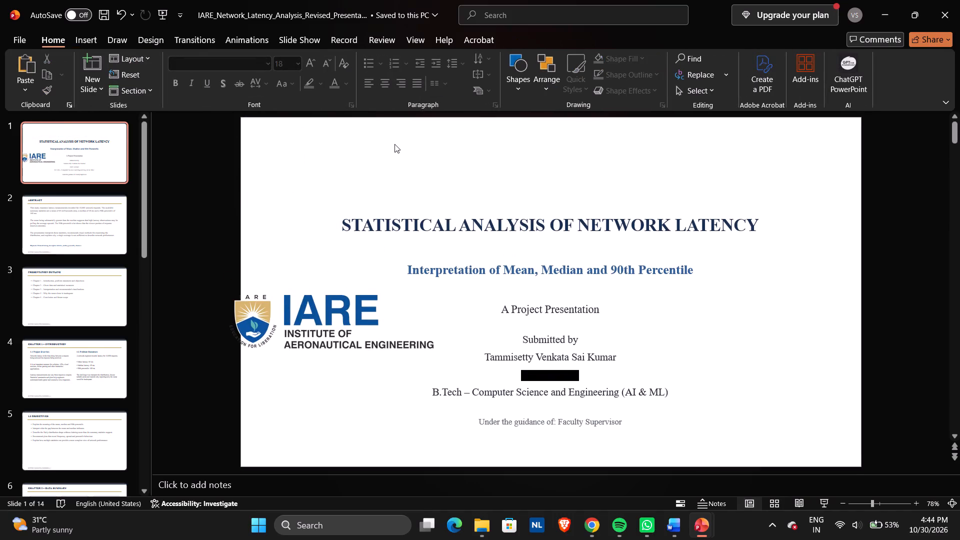
pyautogui.hotkey('ctrl', 'v')
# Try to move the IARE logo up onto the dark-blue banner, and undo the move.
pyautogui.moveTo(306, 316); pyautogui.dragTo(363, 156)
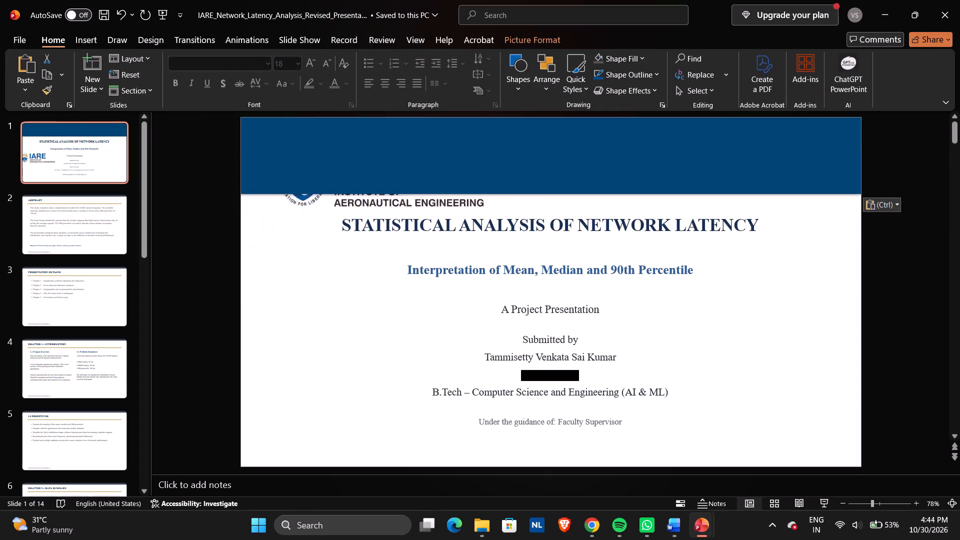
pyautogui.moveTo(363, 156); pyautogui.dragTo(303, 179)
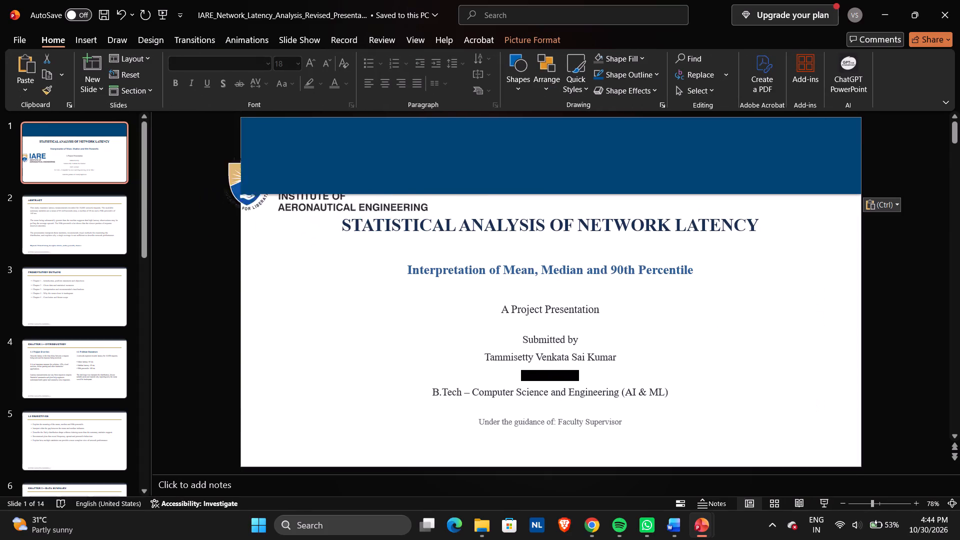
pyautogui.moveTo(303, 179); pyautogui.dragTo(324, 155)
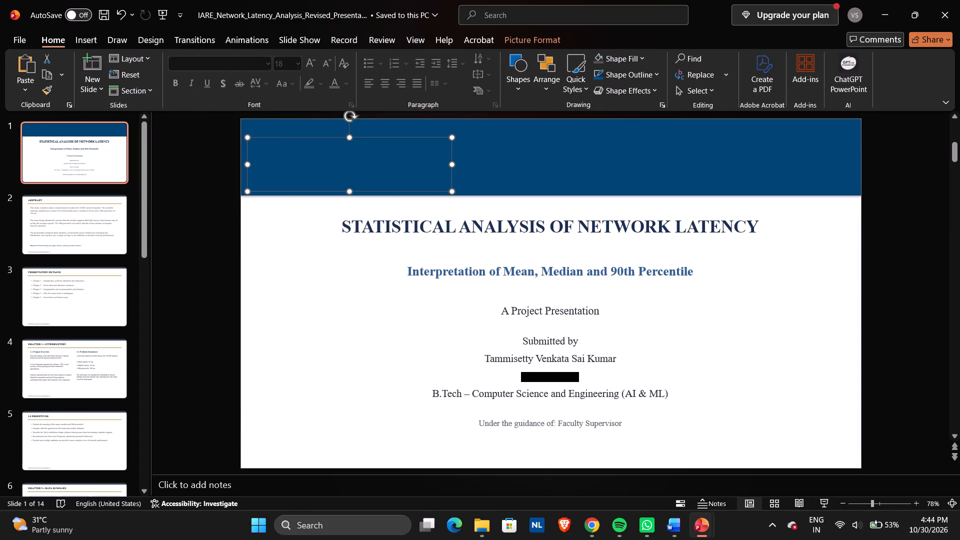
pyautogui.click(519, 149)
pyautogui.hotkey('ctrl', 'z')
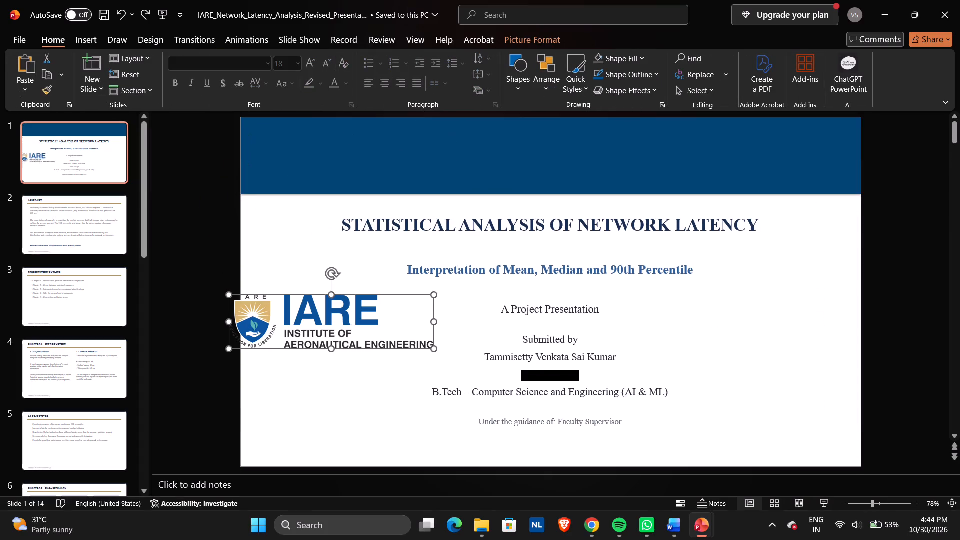
# Undo adding the dark-blue banner and moving the IARE logo on the network latency title slide.
pyautogui.hotkey('ctrl', 'z')
pyautogui.hotkey('ctrl', 'z')
pyautogui.click(479, 161)
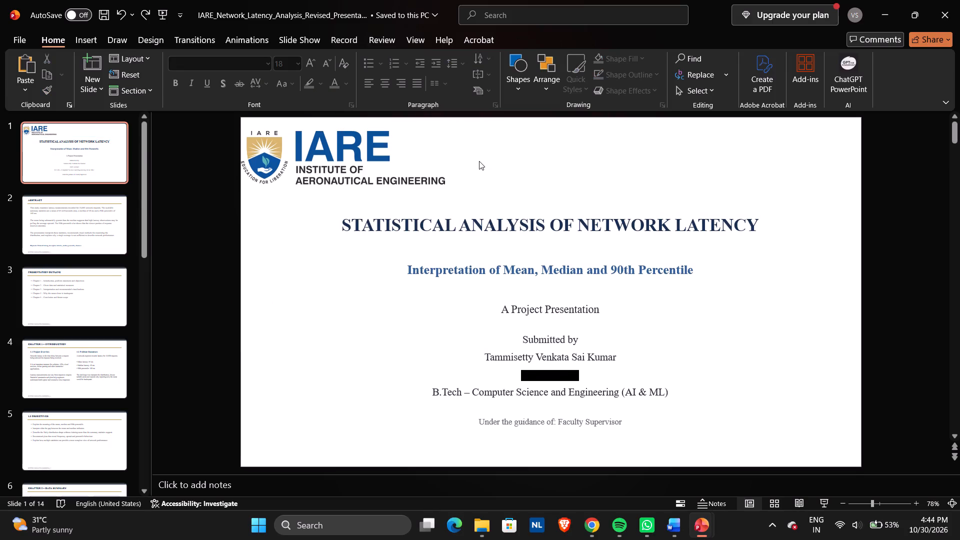
# Look at the Abstract slide in the HostelHub presentation and return to the network latency presentation.
pyautogui.hotkey('alt', 'Tab')
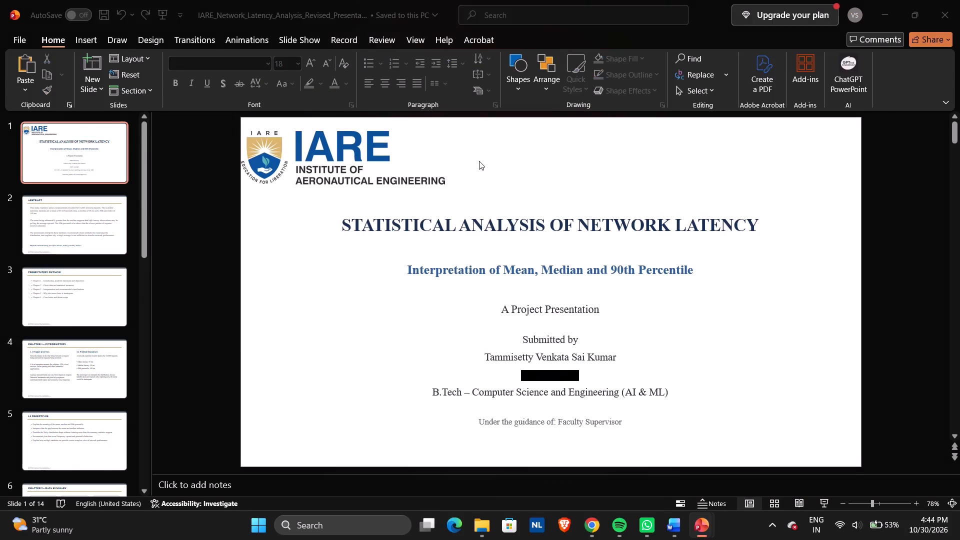
pyautogui.click(26, 215)
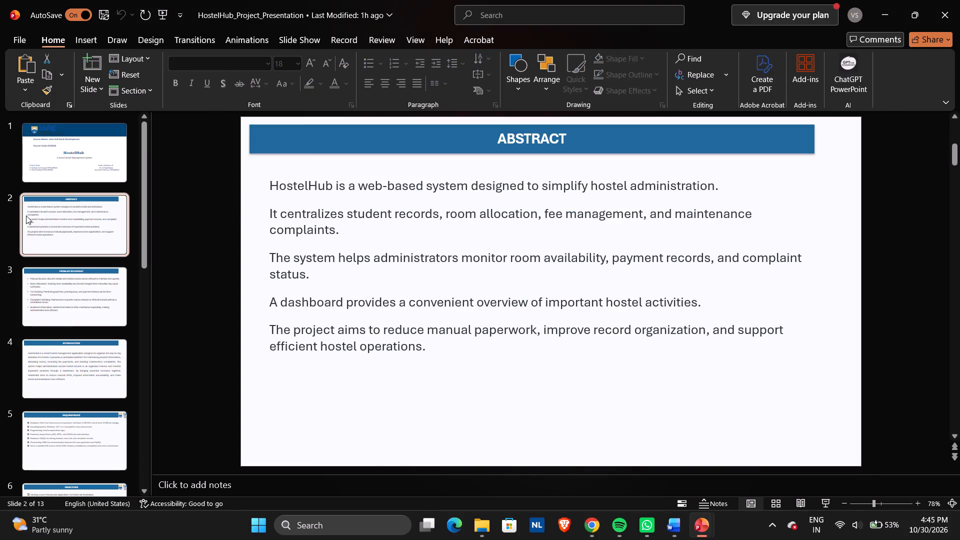
pyautogui.hotkey('alt', 'Tab')
pyautogui.hotkey('alt', 'Tab')
pyautogui.hotkey('alt', 'Tab')
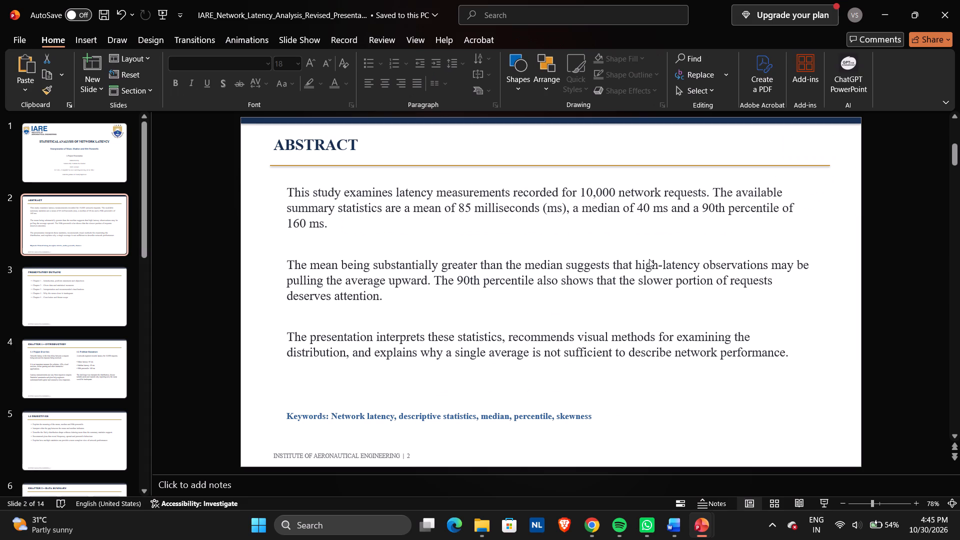
pyautogui.hotkey('ctrl', 'v')
pyautogui.moveTo(543, 279); pyautogui.dragTo(821, 164)
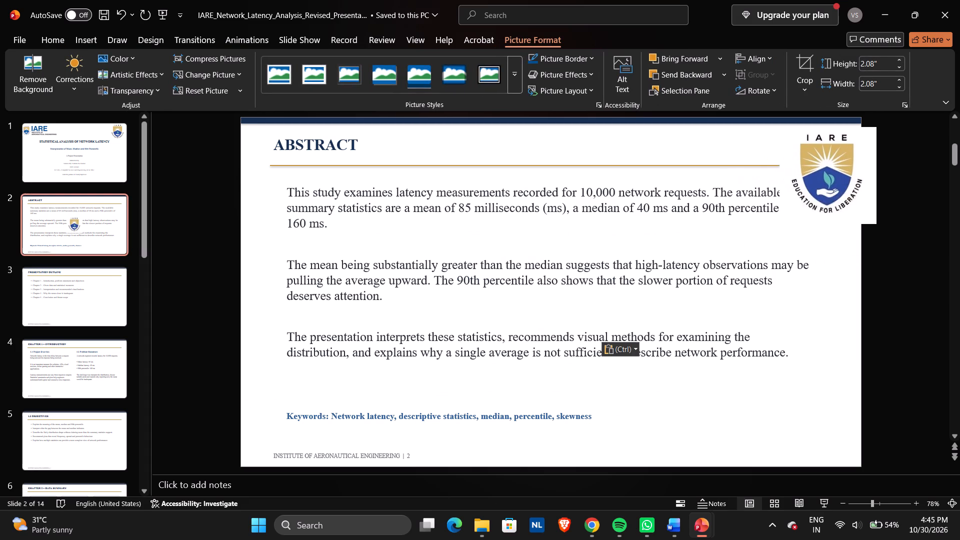
pyautogui.moveTo(821, 164); pyautogui.dragTo(809, 154)
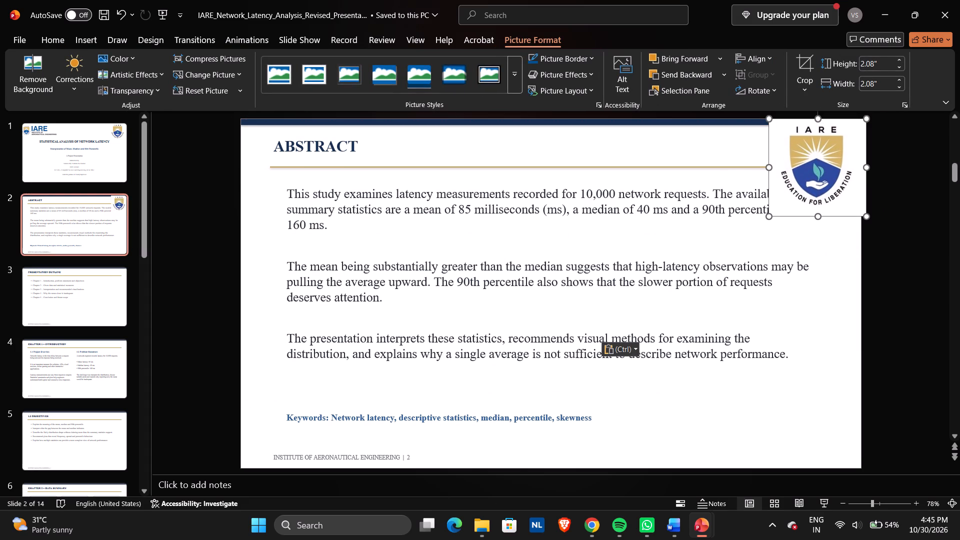
pyautogui.moveTo(770, 120); pyautogui.dragTo(801, 139)
pyautogui.moveTo(836, 175); pyautogui.dragTo(828, 160)
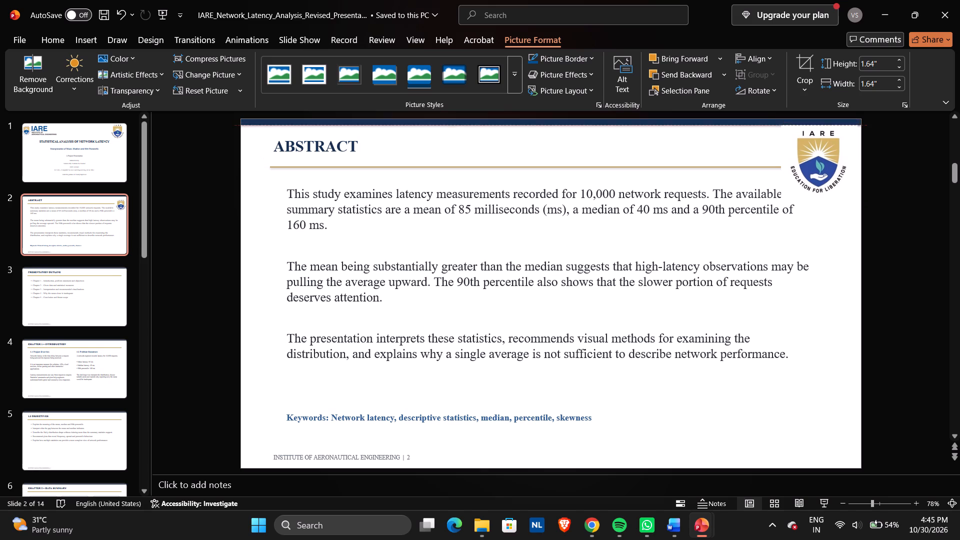
pyautogui.moveTo(828, 160); pyautogui.dragTo(830, 156)
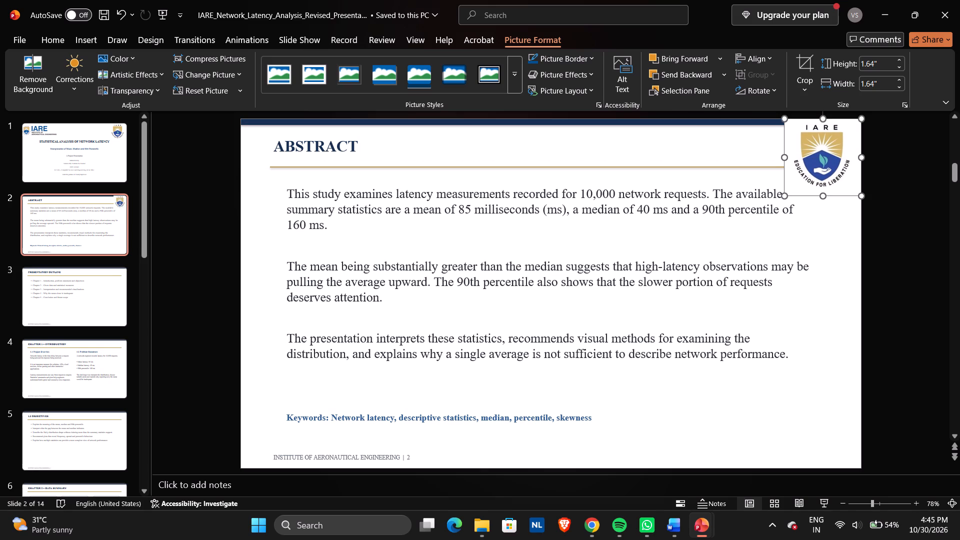
pyautogui.moveTo(787, 194); pyautogui.dragTo(793, 190)
pyautogui.click(754, 158)
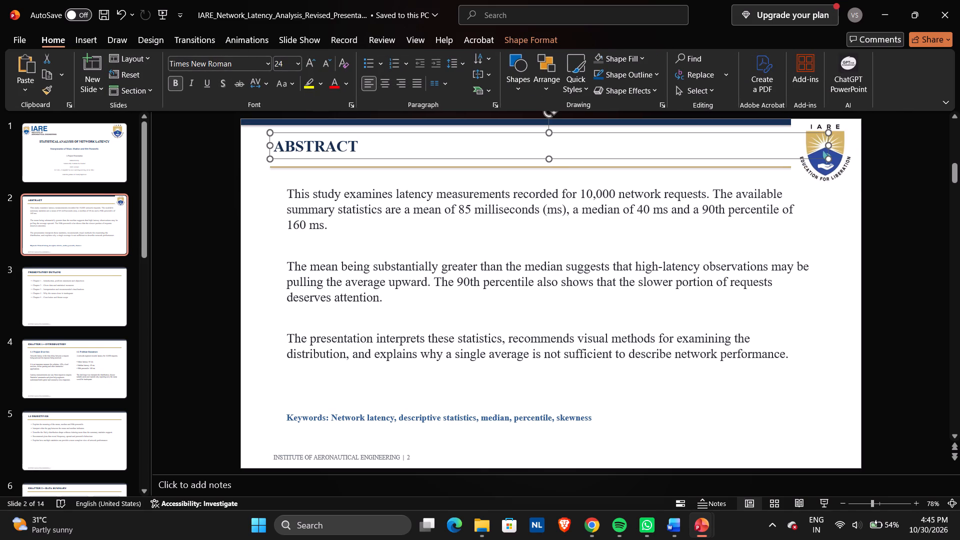
pyautogui.click(814, 243)
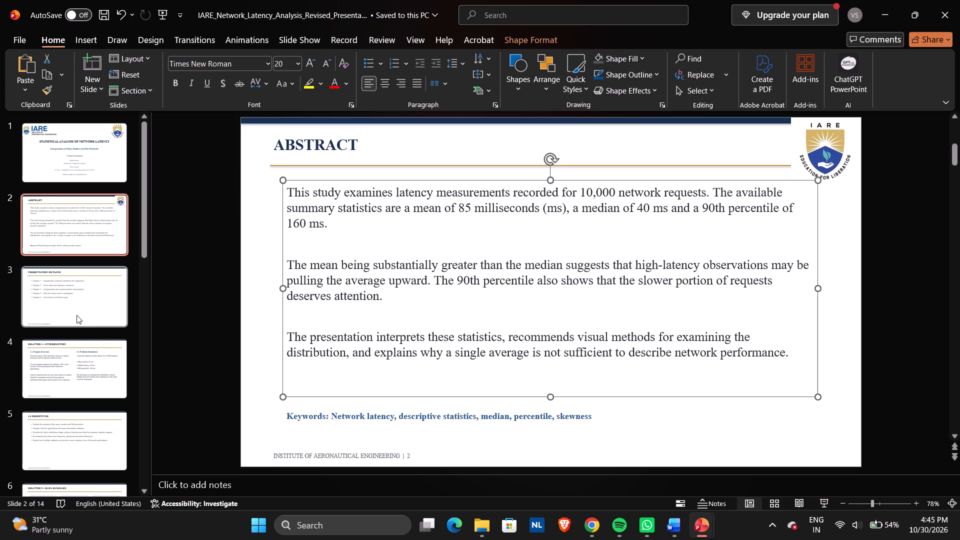
# Cut the Presentation Outline slide from the presentation.
pyautogui.click(76, 315)
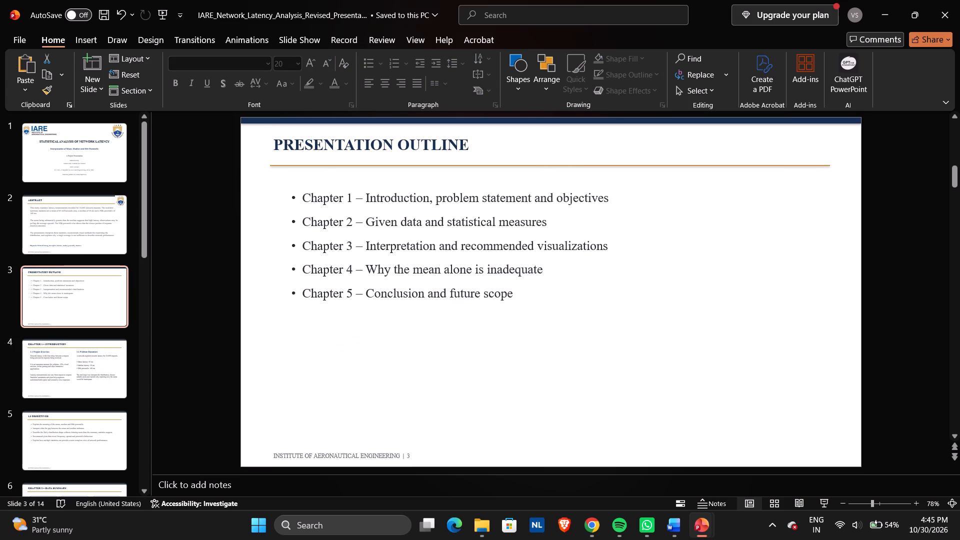
pyautogui.rightClick(102, 300)
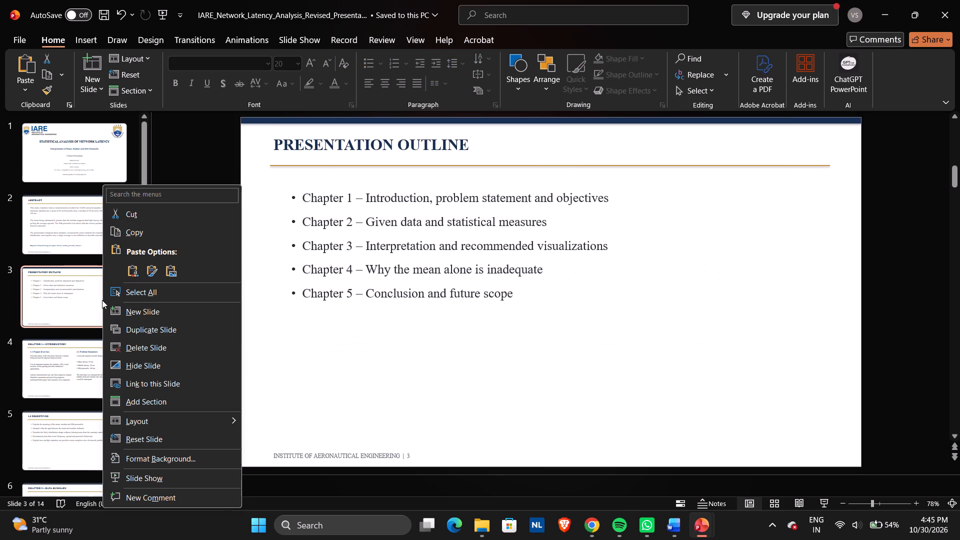
pyautogui.click(149, 210)
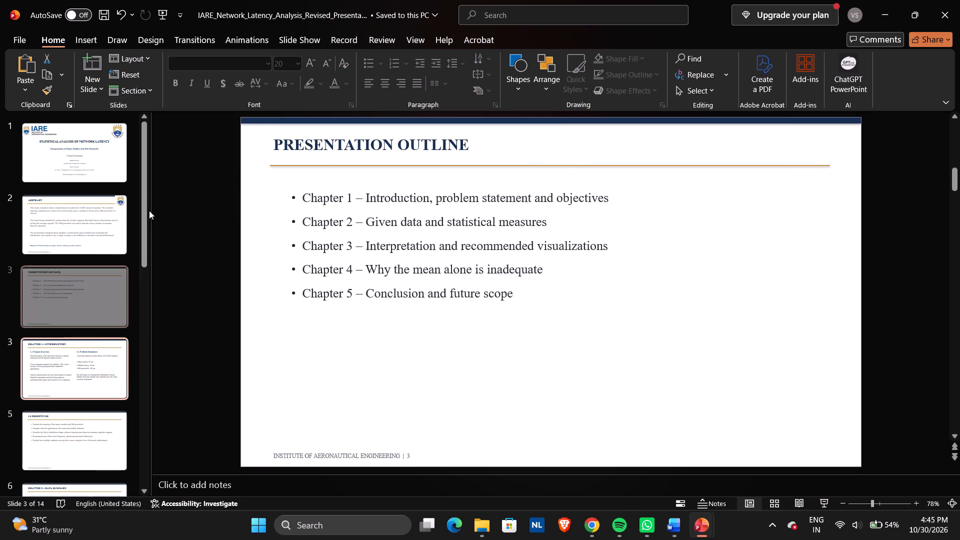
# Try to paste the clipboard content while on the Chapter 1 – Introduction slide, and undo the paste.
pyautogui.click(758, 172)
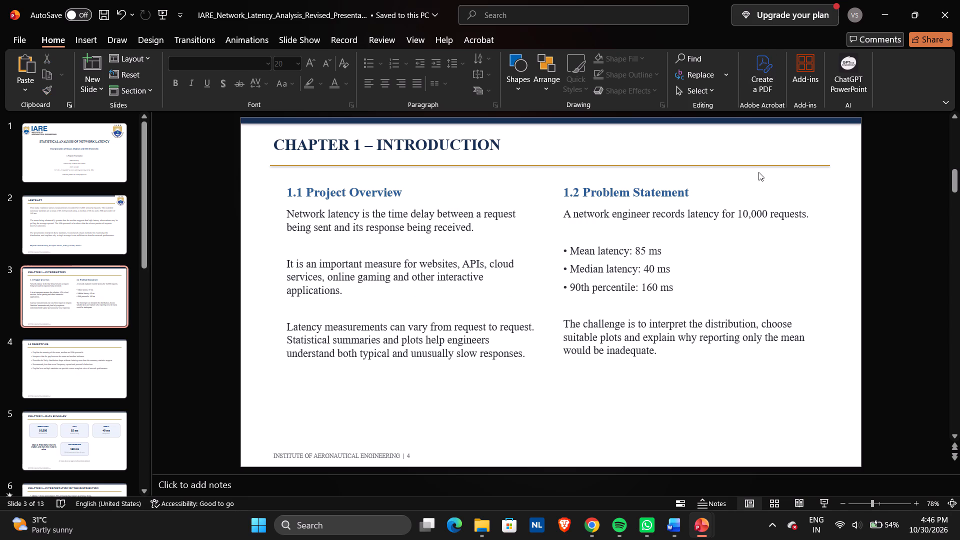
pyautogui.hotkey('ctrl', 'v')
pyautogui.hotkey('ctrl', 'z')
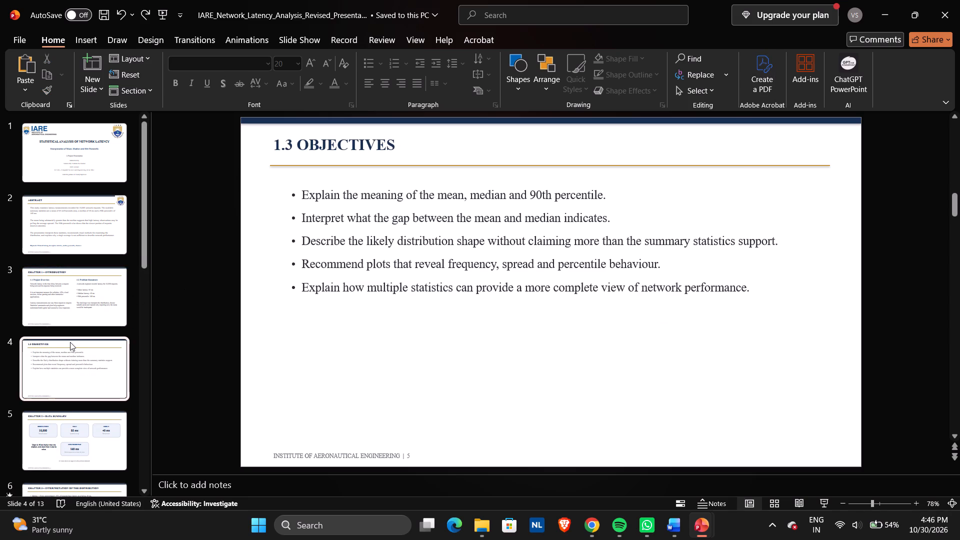
# Look through the remaining slides between Chapter 1 – Introduction and References.
pyautogui.click(71, 361)
pyautogui.click(80, 328)
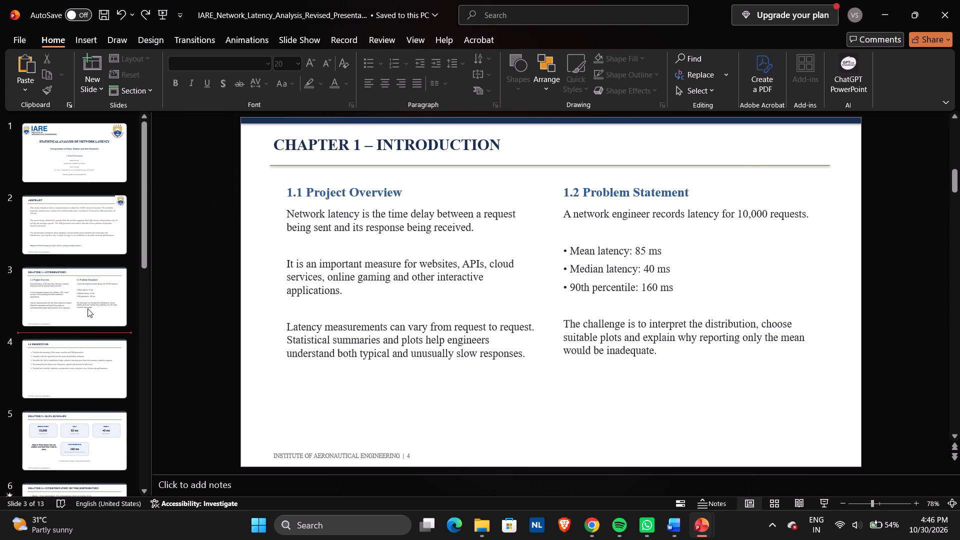
pyautogui.click(87, 308)
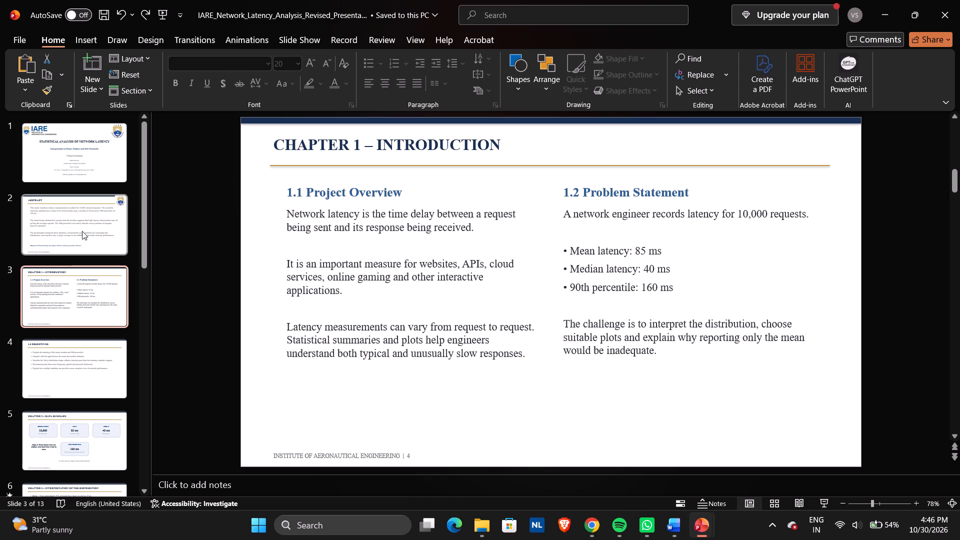
pyautogui.scroll(3, 70, 231)
pyautogui.scroll(-6, 70, 231)
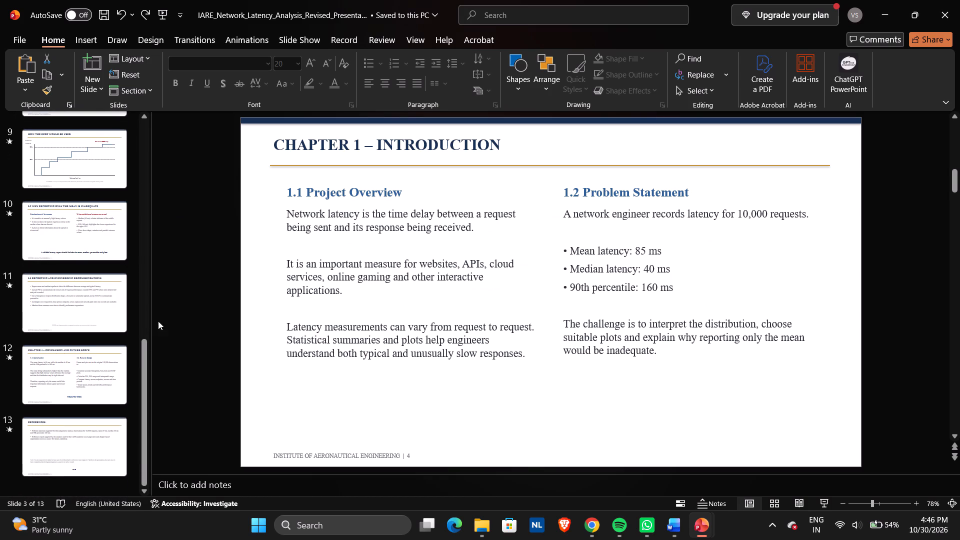
pyautogui.click(54, 447)
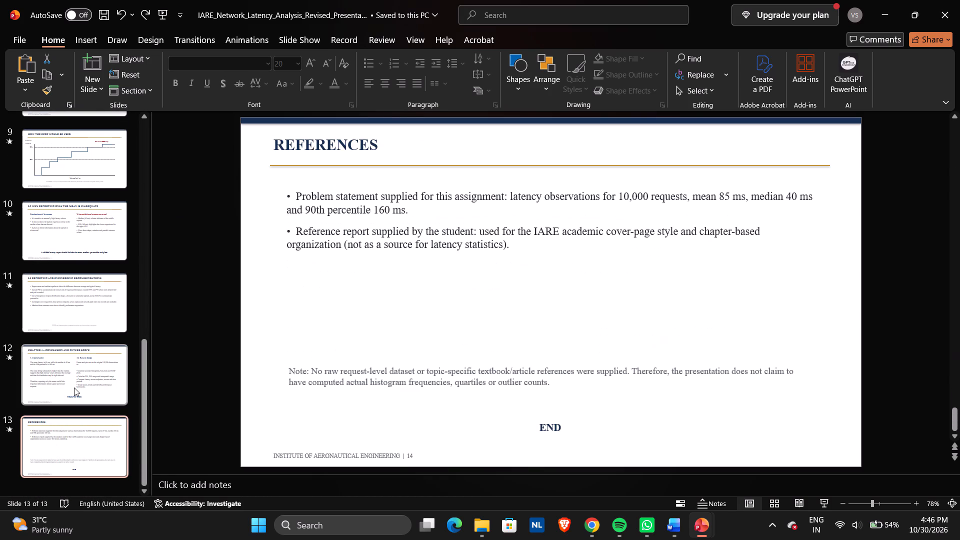
pyautogui.click(74, 387)
pyautogui.press('Up')
pyautogui.press('Up')
pyautogui.press('Up')
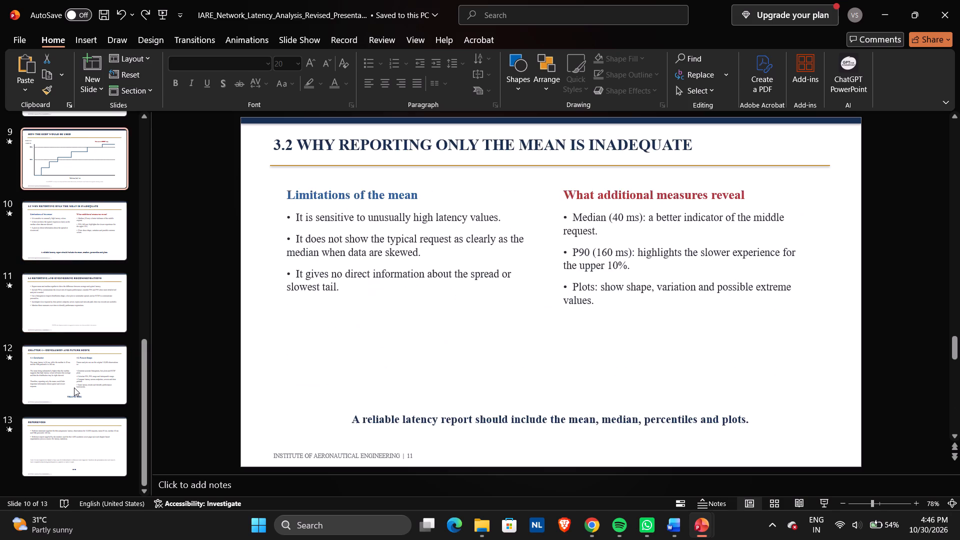
pyautogui.press('Up')
pyautogui.press('Up')
pyautogui.press('Up')
pyautogui.press('Up')
pyautogui.press('Up')
pyautogui.press('Up')
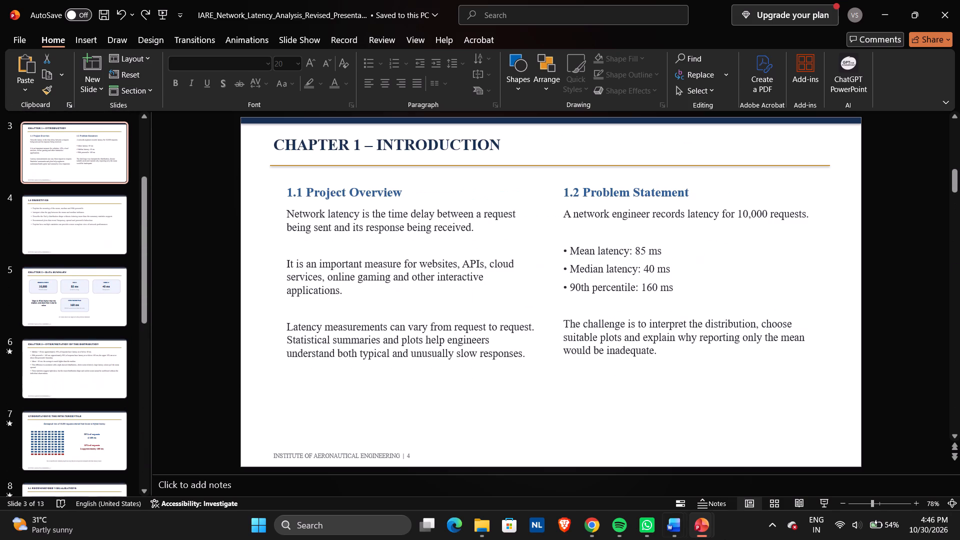
# Switch to the college portal in Chrome, get the ACAD07 assignment question and examine its upload requirements.
pyautogui.click(593, 532)
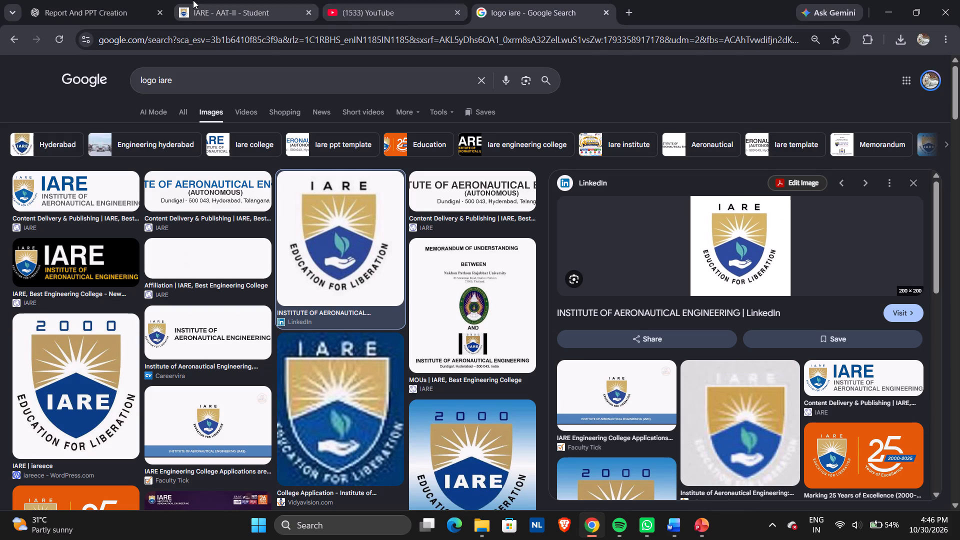
pyautogui.click(193, 0)
pyautogui.click(816, 399)
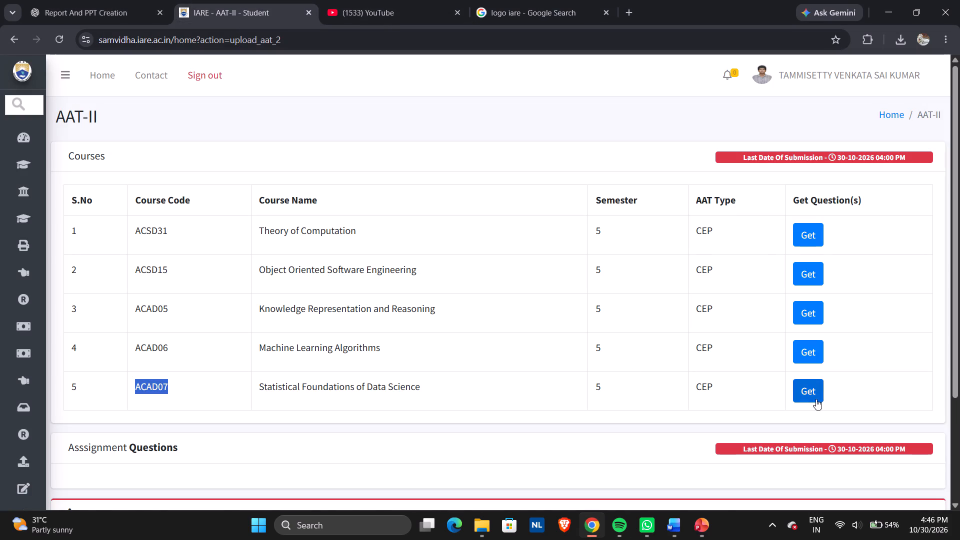
pyautogui.click(483, 370)
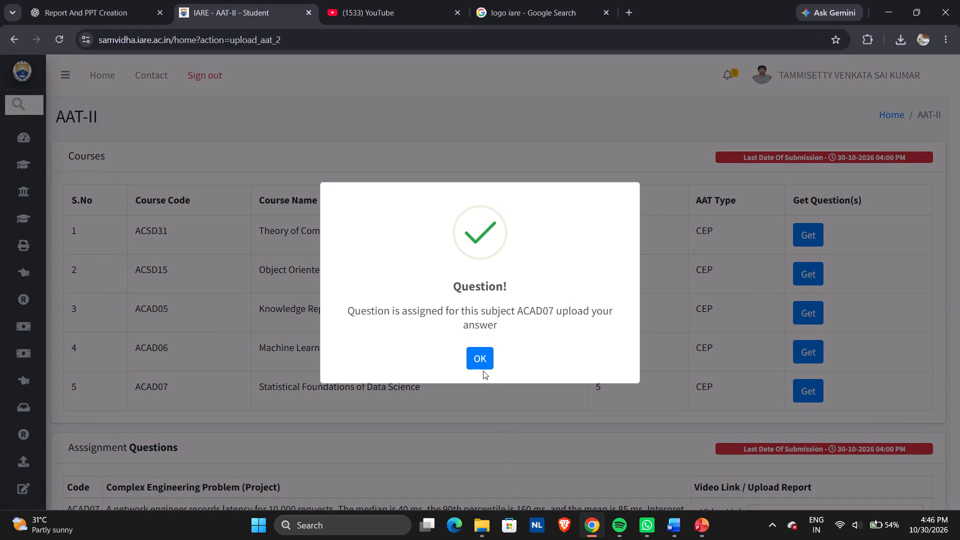
pyautogui.click(476, 356)
pyautogui.scroll(-3, 476, 356)
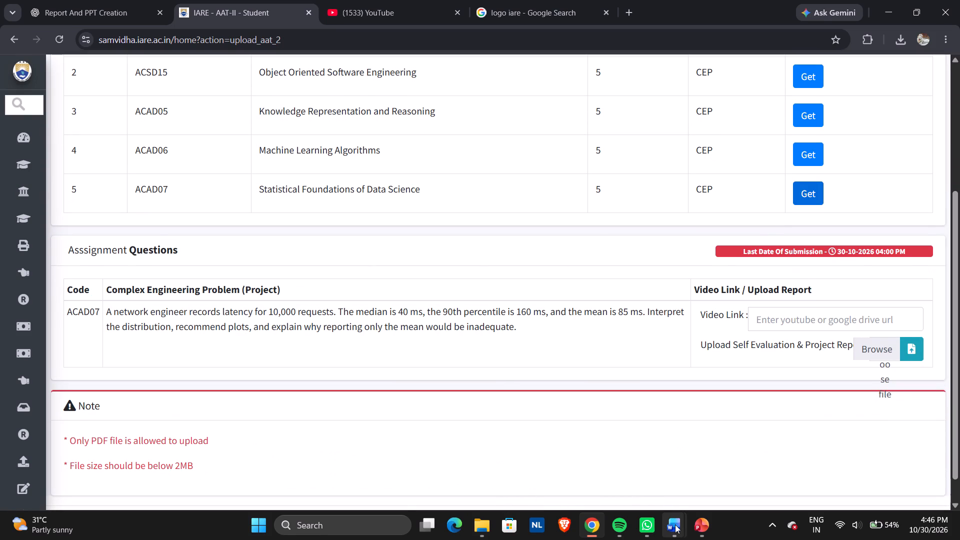
# Close the network latency report in Word and the IARE logo search page in Chrome.
pyautogui.click(893, 435)
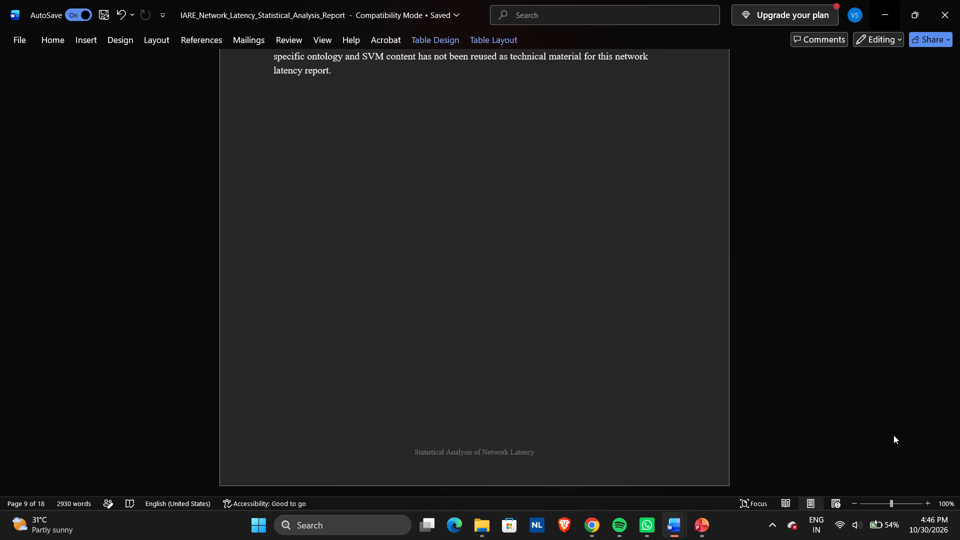
pyautogui.click(959, 0)
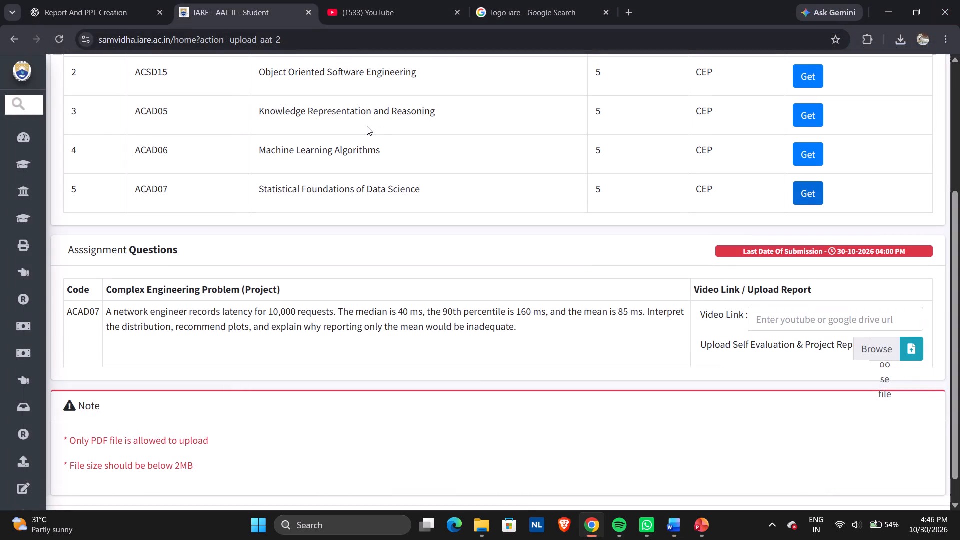
pyautogui.click(605, 10)
# Search the web for "word to pdf" in a new tab and open iLovePDF's Word to PDF converter.
pyautogui.click(482, 10)
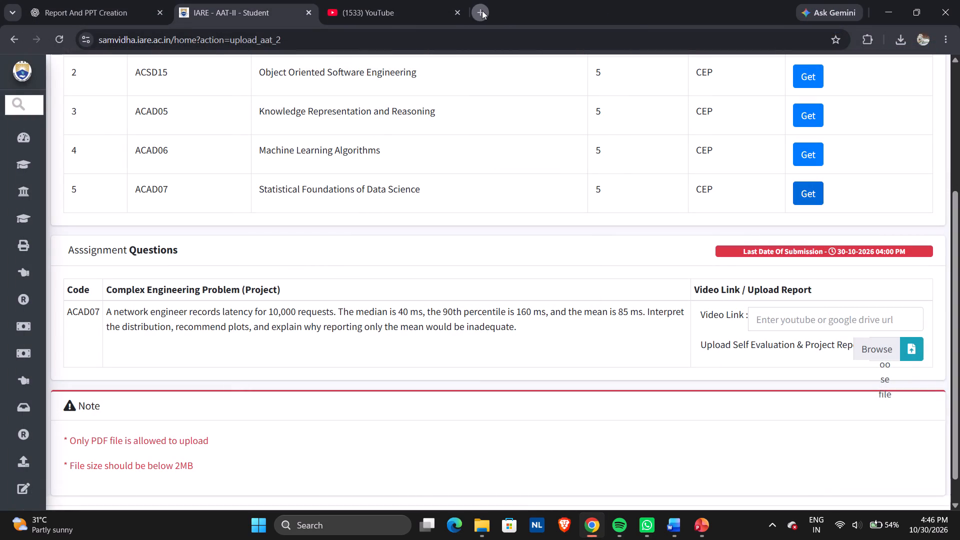
pyautogui.write('wo')
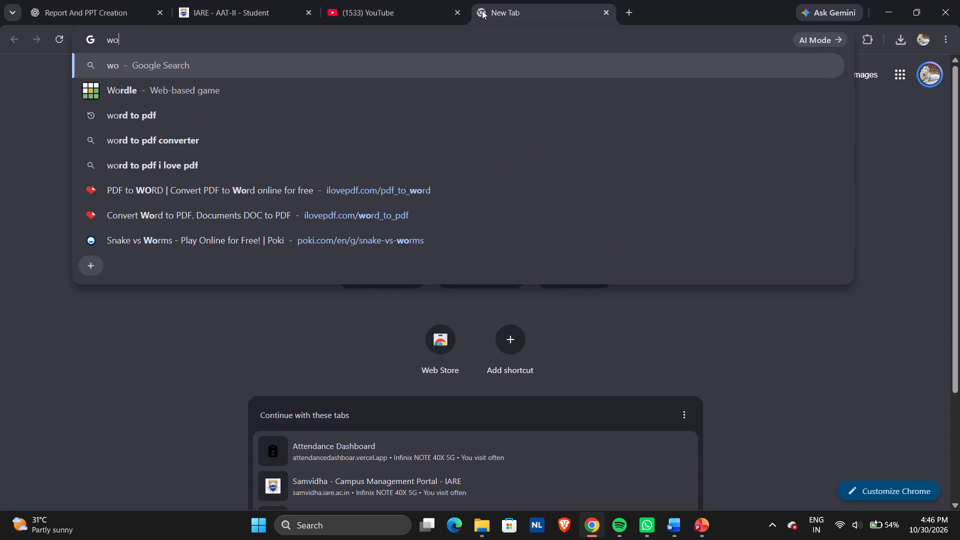
pyautogui.write('rd to')
pyautogui.press('space')
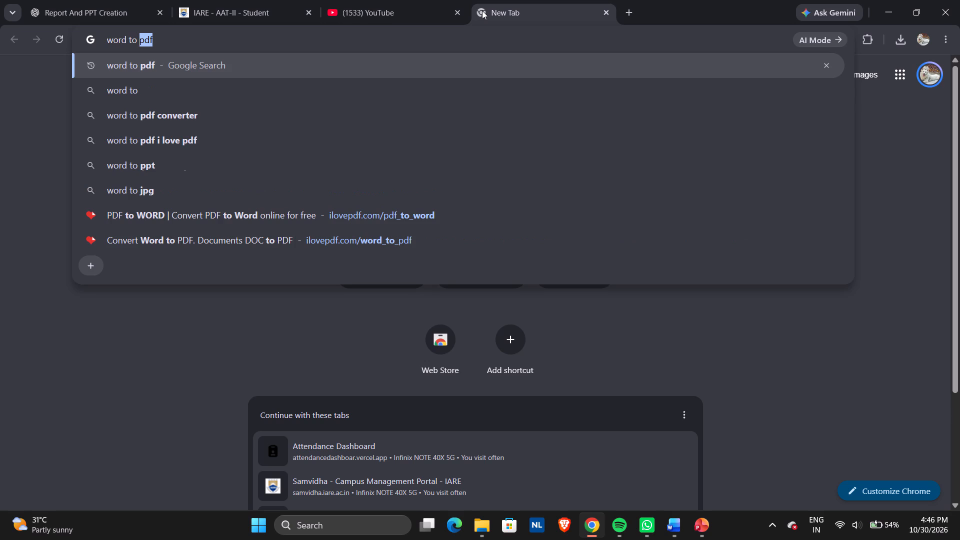
pyautogui.press('Return')
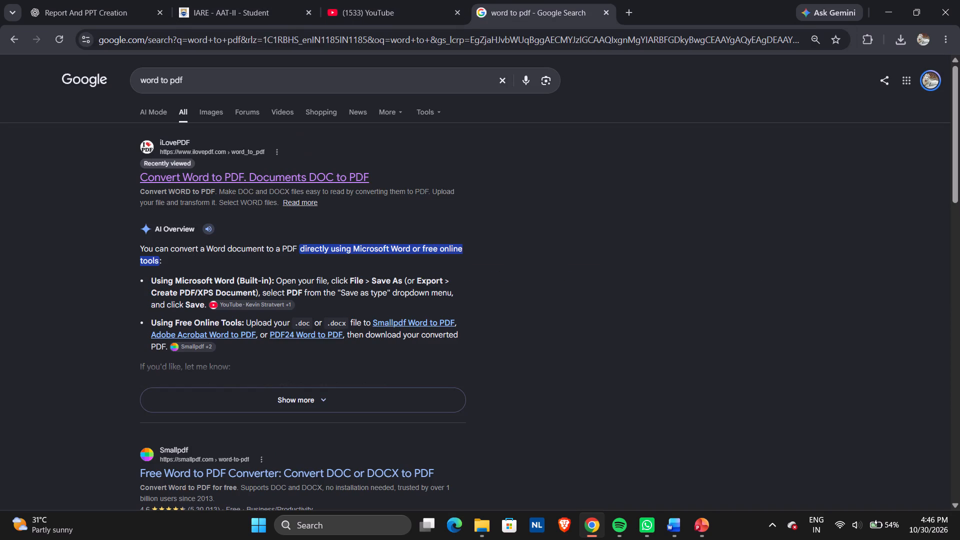
pyautogui.click(318, 173)
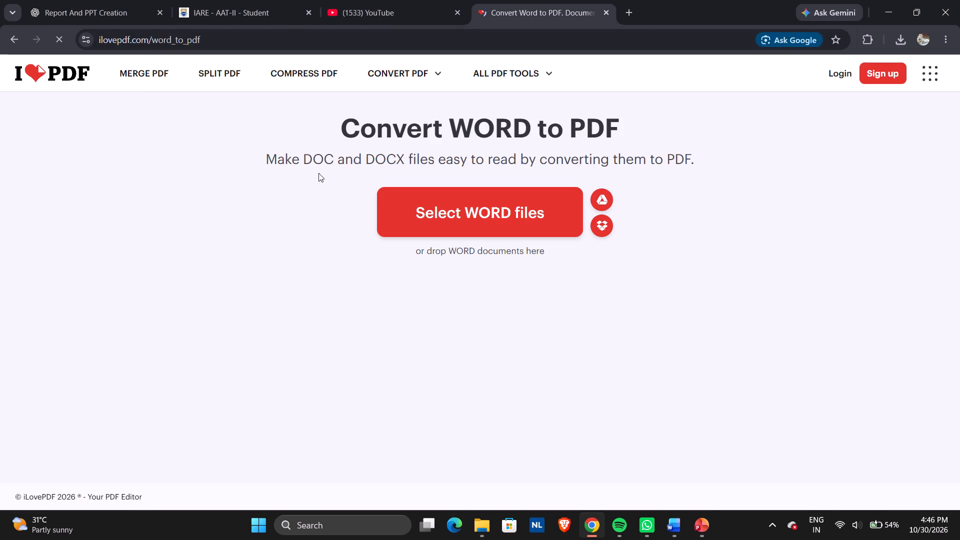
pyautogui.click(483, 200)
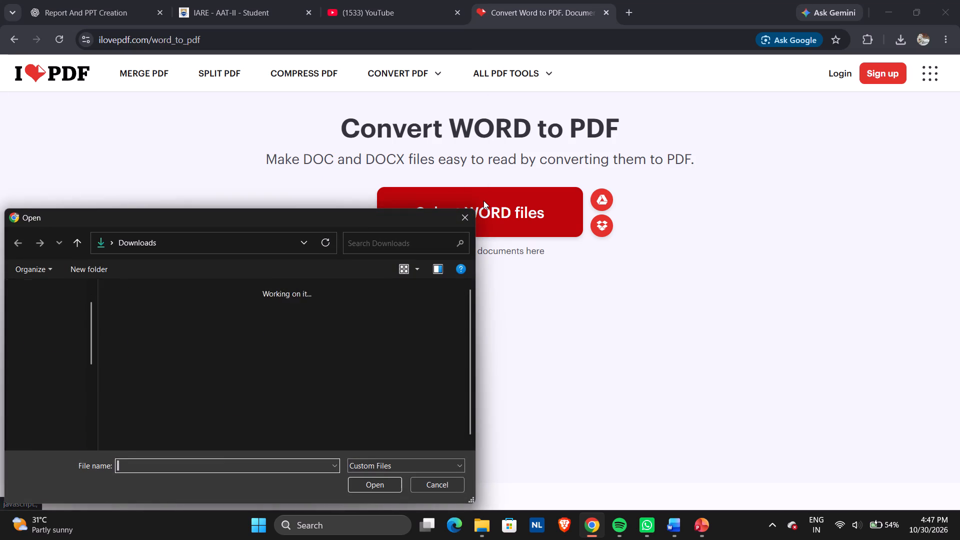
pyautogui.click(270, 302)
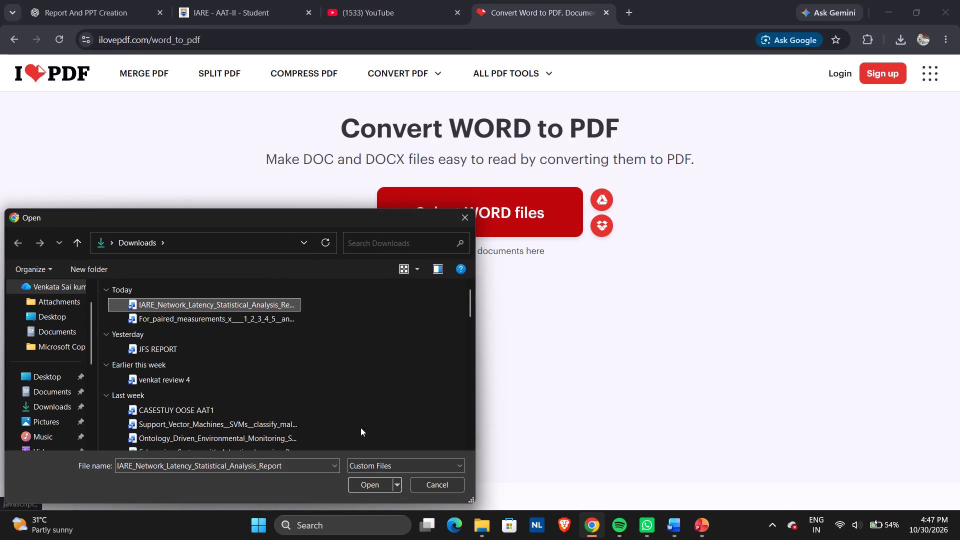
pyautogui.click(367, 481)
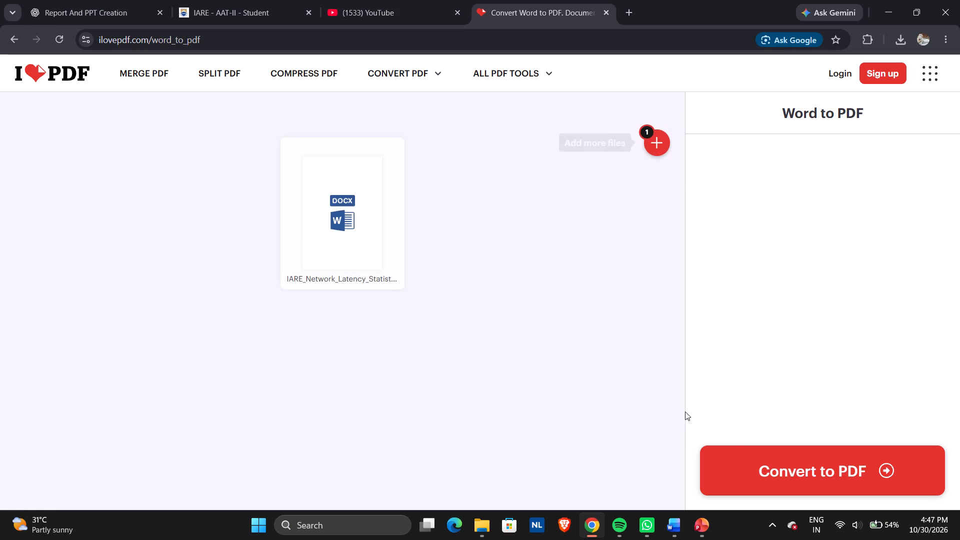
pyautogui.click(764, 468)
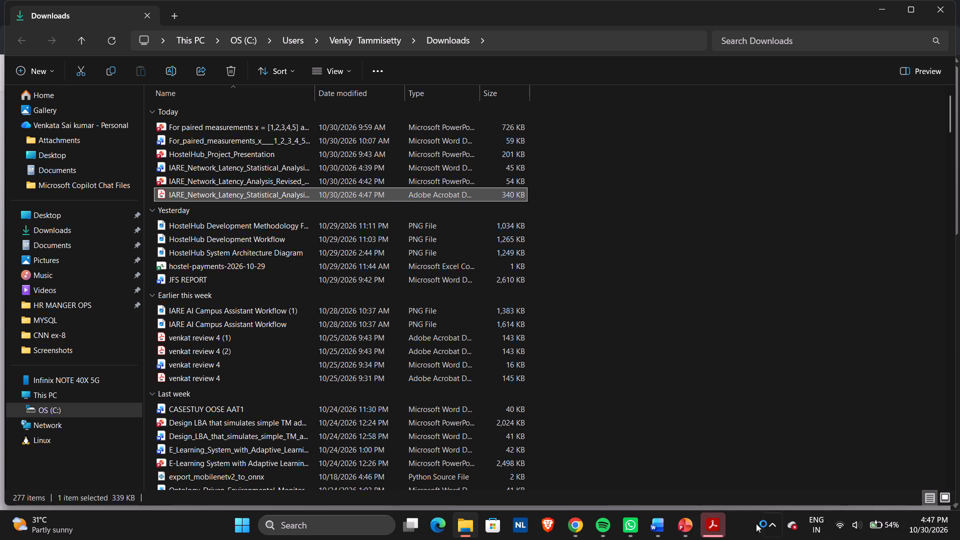
pyautogui.click(720, 523)
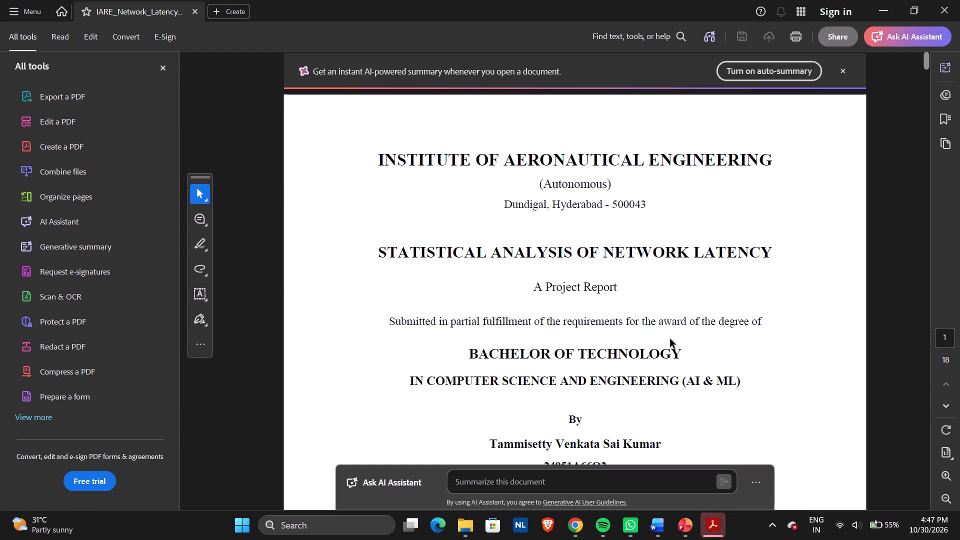
pyautogui.scroll(-7, 643, 292)
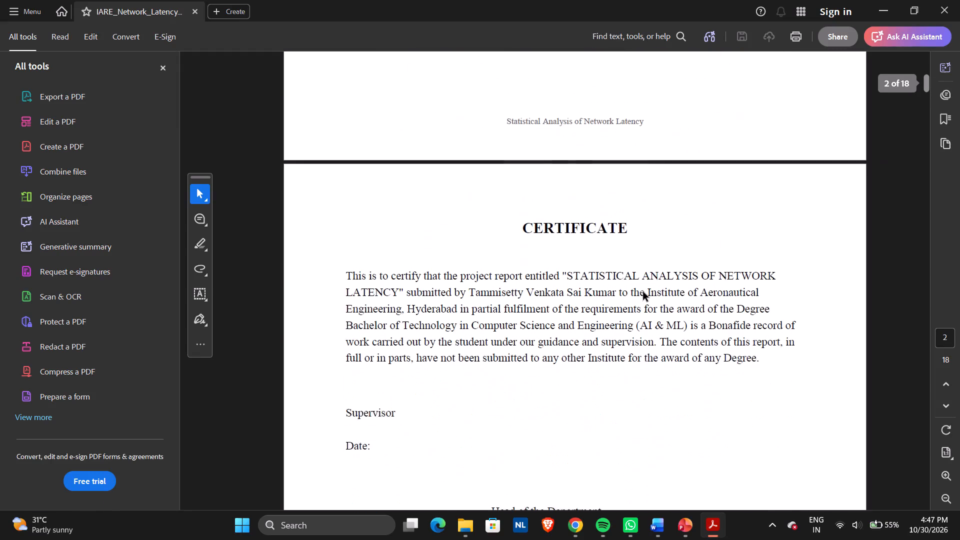
pyautogui.scroll(-4, 643, 292)
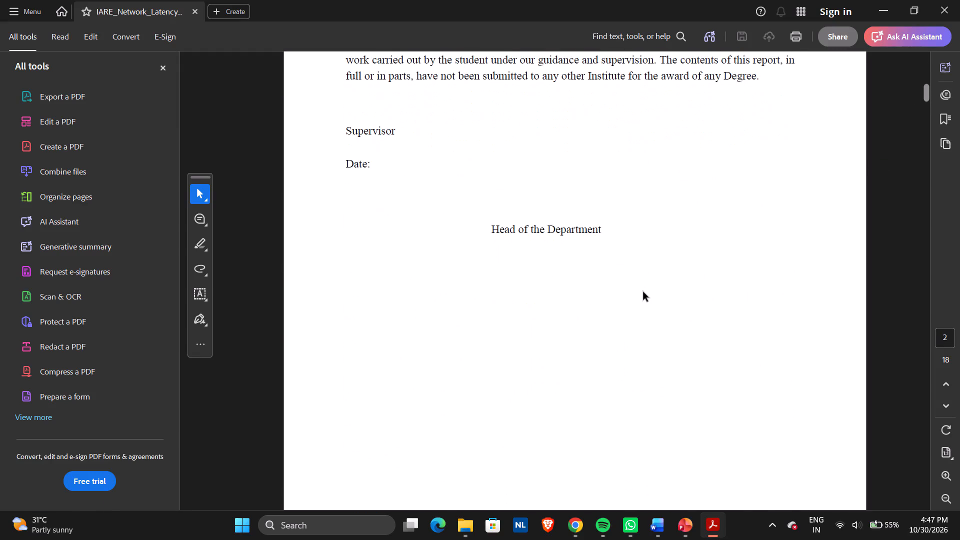
pyautogui.scroll(-2, 643, 292)
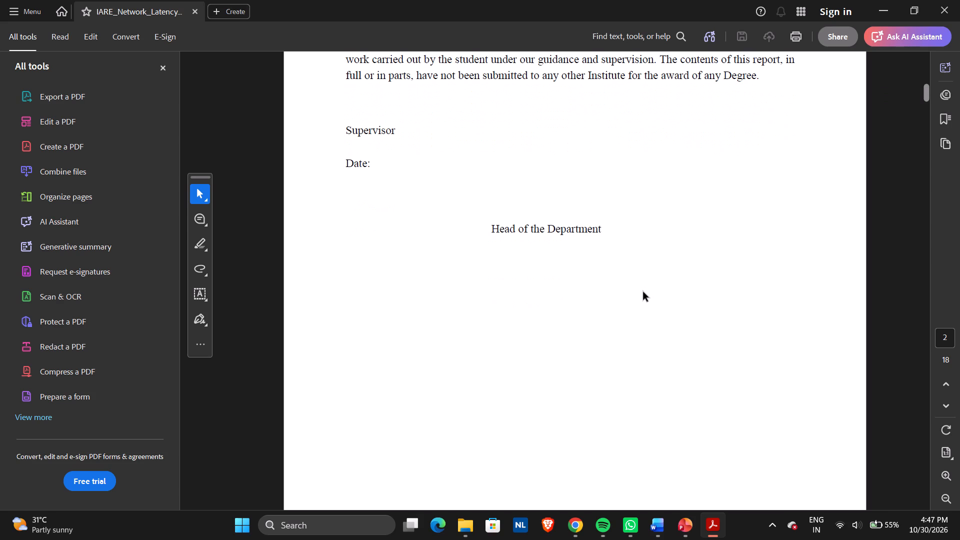
pyautogui.scroll(-3, 643, 292)
pyautogui.scroll(4, 643, 292)
pyautogui.scroll(-3, 643, 292)
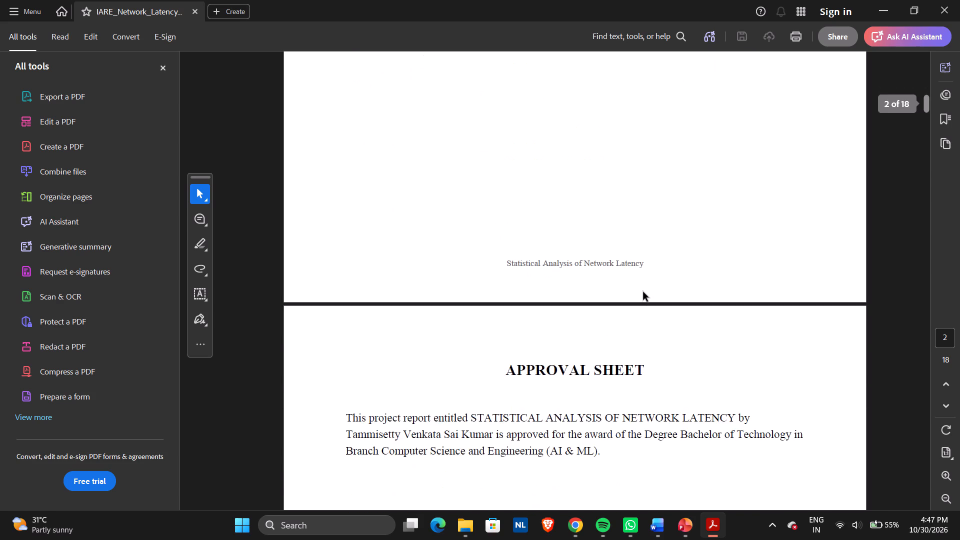
pyautogui.scroll(-3, 643, 292)
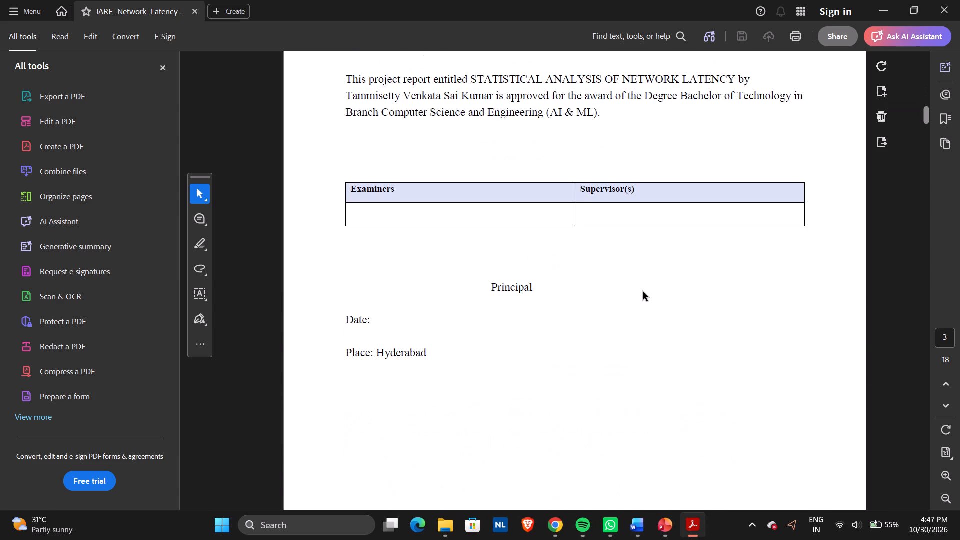
pyautogui.click(943, 5)
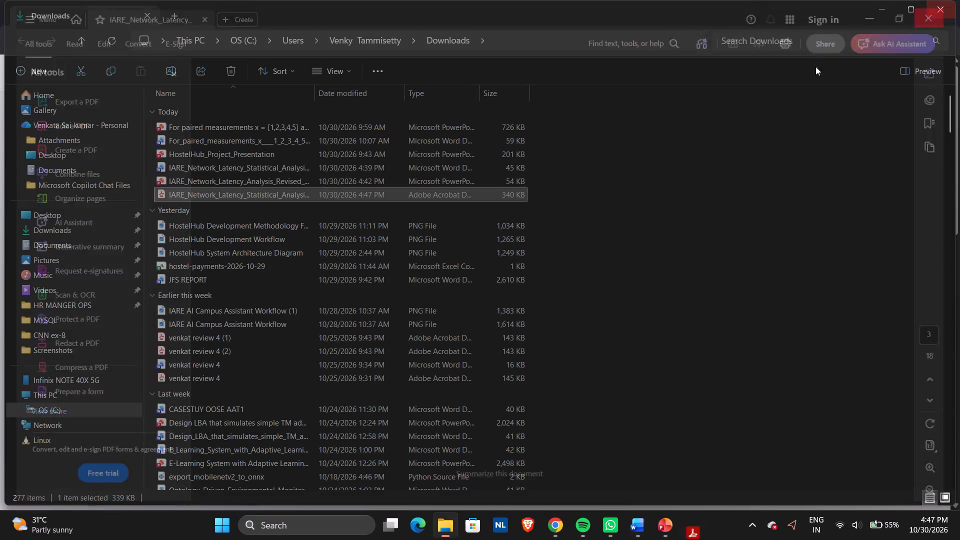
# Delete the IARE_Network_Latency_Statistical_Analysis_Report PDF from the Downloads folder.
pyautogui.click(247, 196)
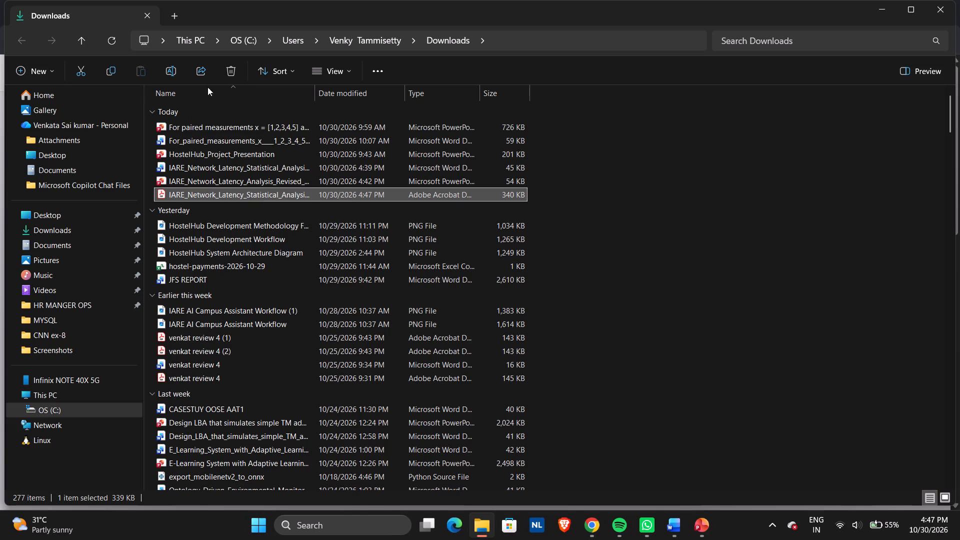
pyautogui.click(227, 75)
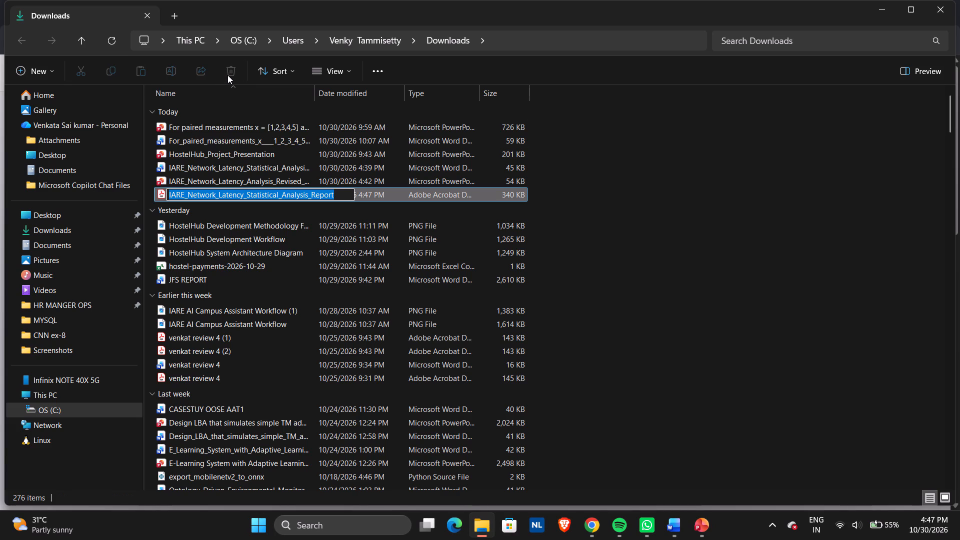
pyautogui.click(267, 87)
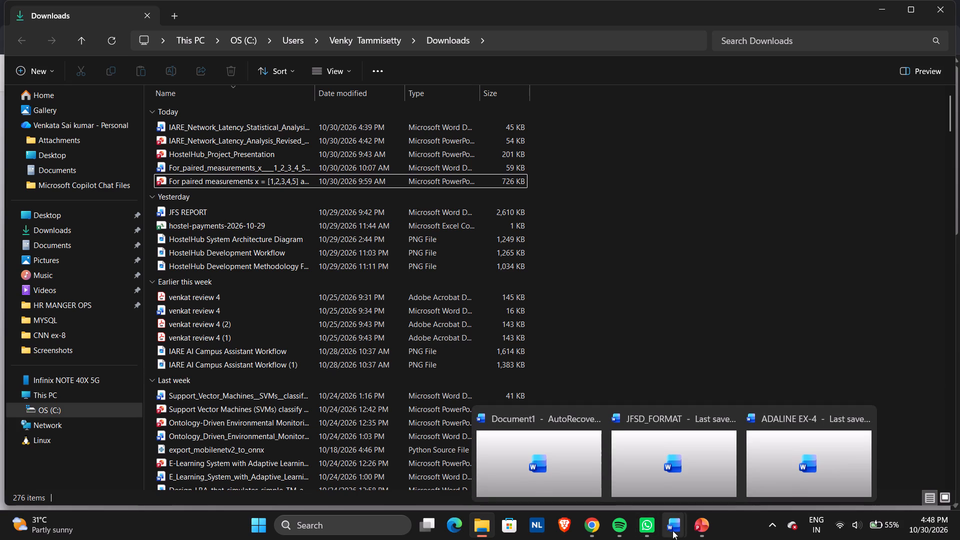
# Reopen the recent IARE_Network_Latency_Statistical_Analysis_Report document in Word, starting from the JFSD_FORMAT window, and maximise it.
pyautogui.click(656, 455)
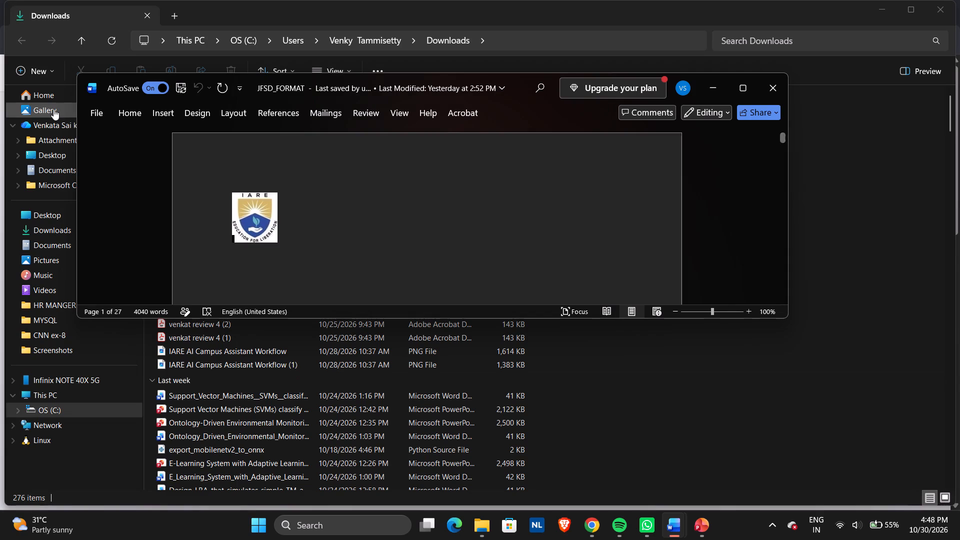
pyautogui.click(90, 118)
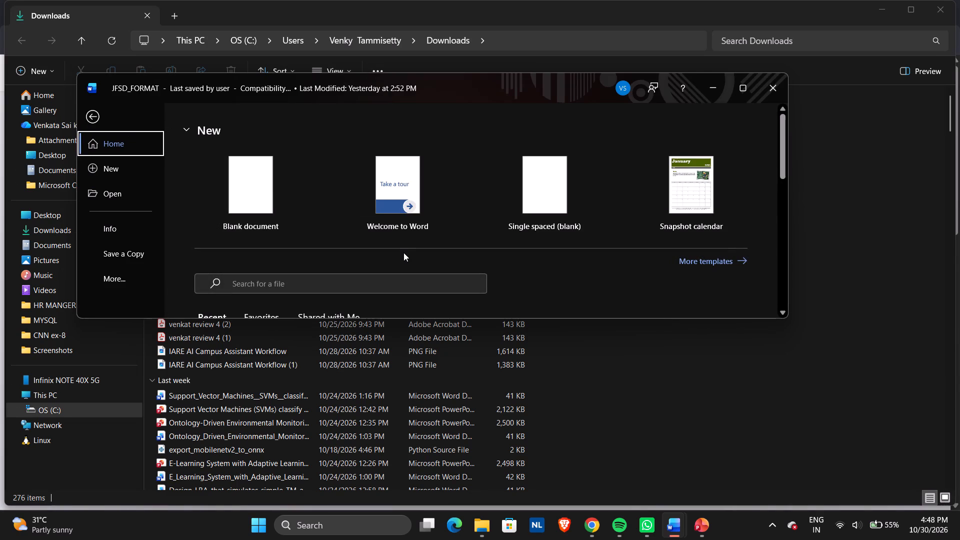
pyautogui.scroll(-1, 403, 252)
pyautogui.click(403, 252)
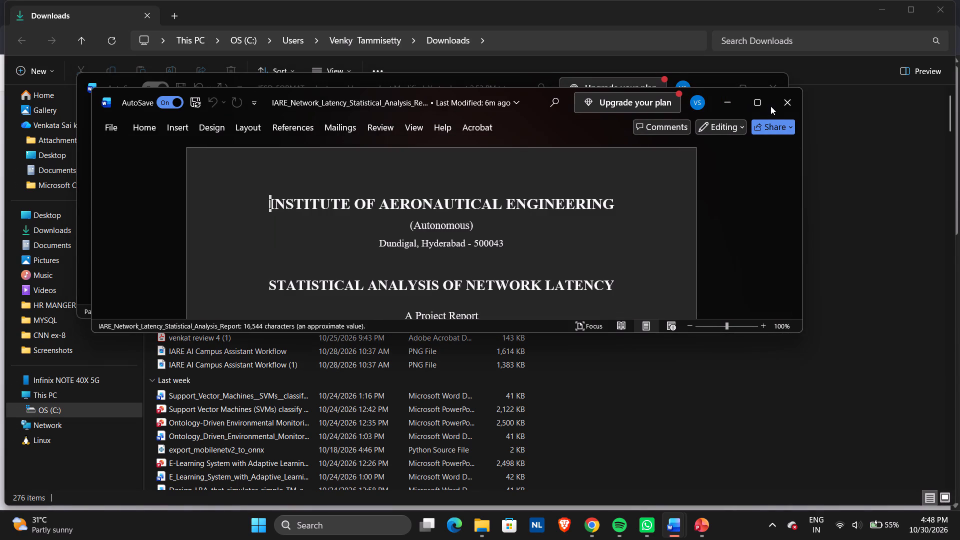
pyautogui.click(771, 106)
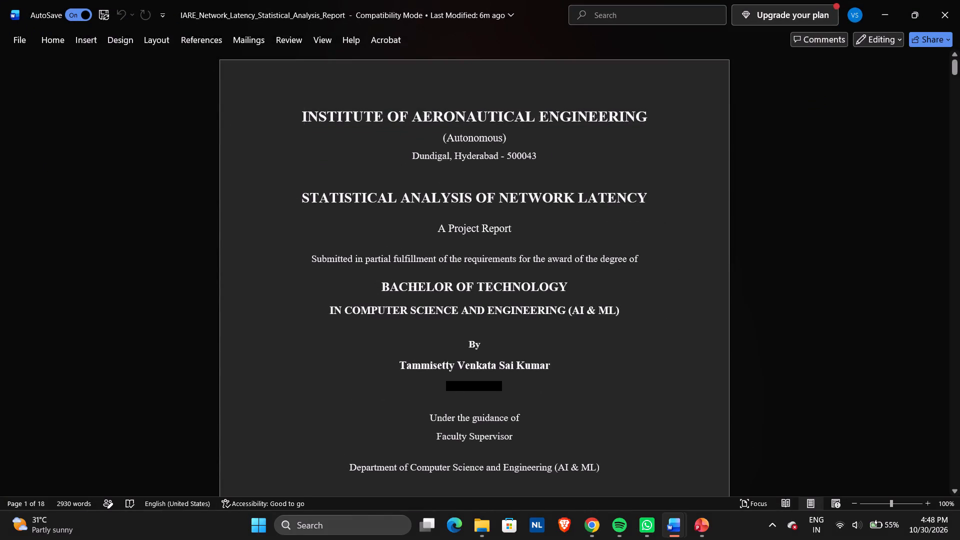
# Rename the network latency report document as SFDS.
pyautogui.scroll(-1, 556, 338)
pyautogui.click(240, 14)
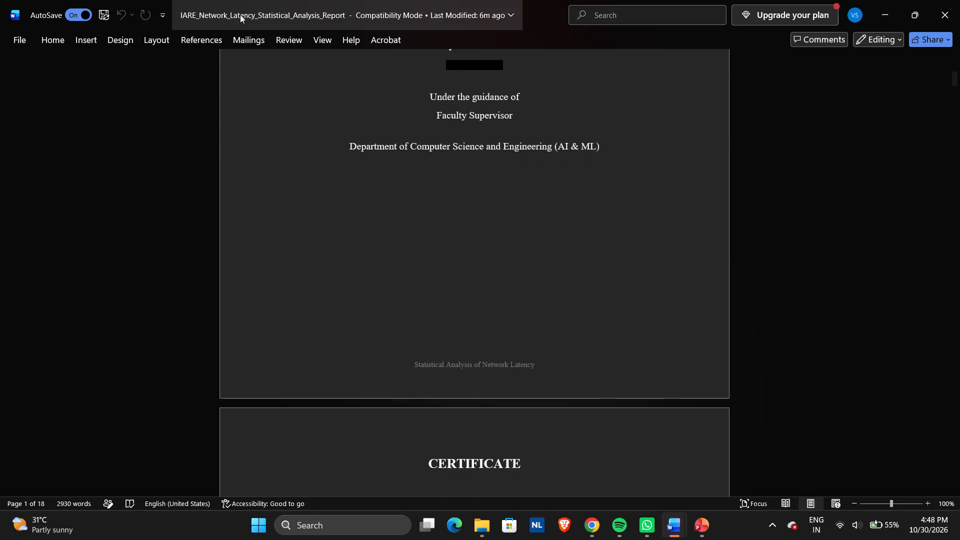
pyautogui.press('BackSpace')
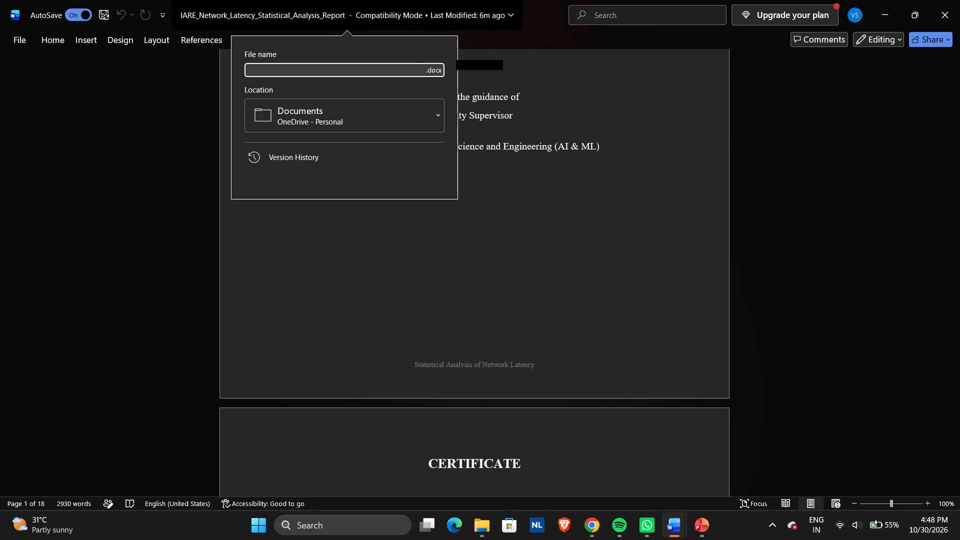
pyautogui.write('SF')
pyautogui.write('DS')
pyautogui.press('Return')
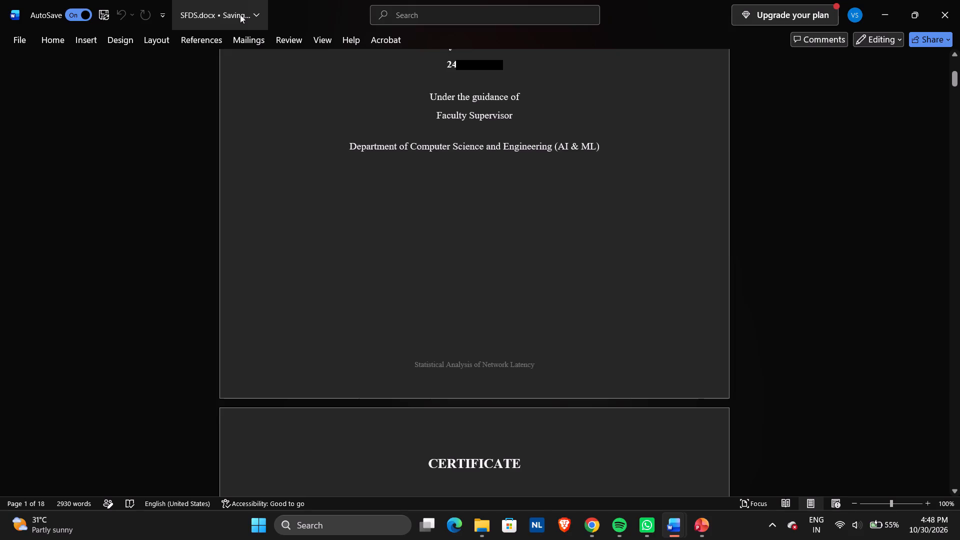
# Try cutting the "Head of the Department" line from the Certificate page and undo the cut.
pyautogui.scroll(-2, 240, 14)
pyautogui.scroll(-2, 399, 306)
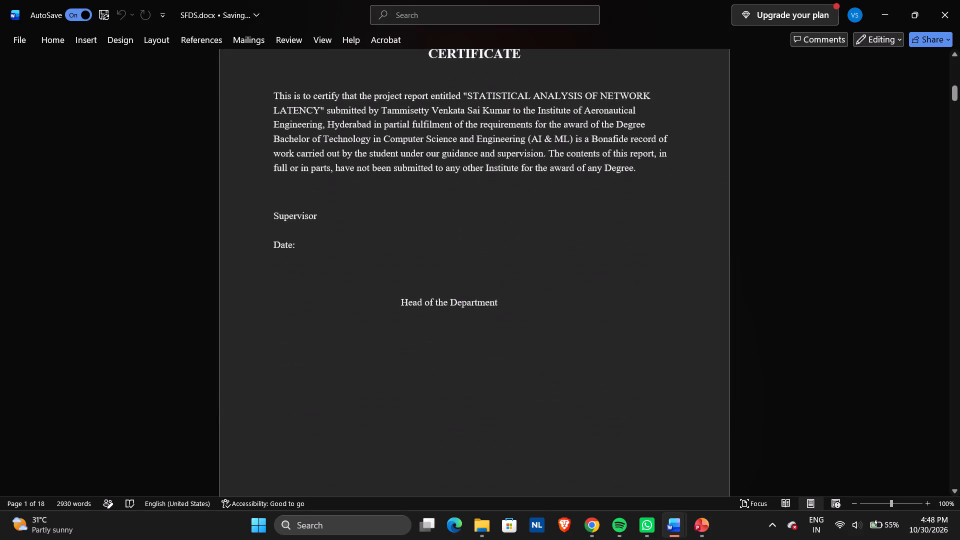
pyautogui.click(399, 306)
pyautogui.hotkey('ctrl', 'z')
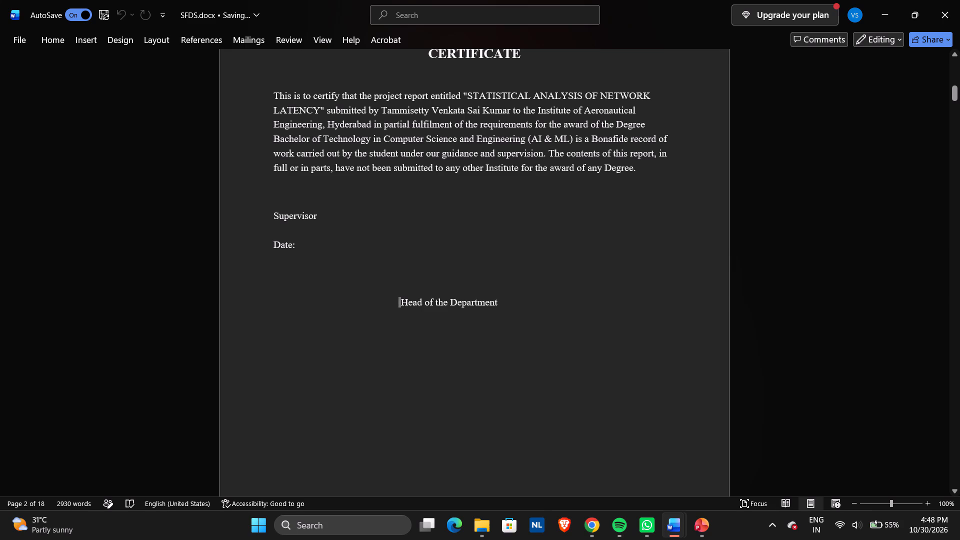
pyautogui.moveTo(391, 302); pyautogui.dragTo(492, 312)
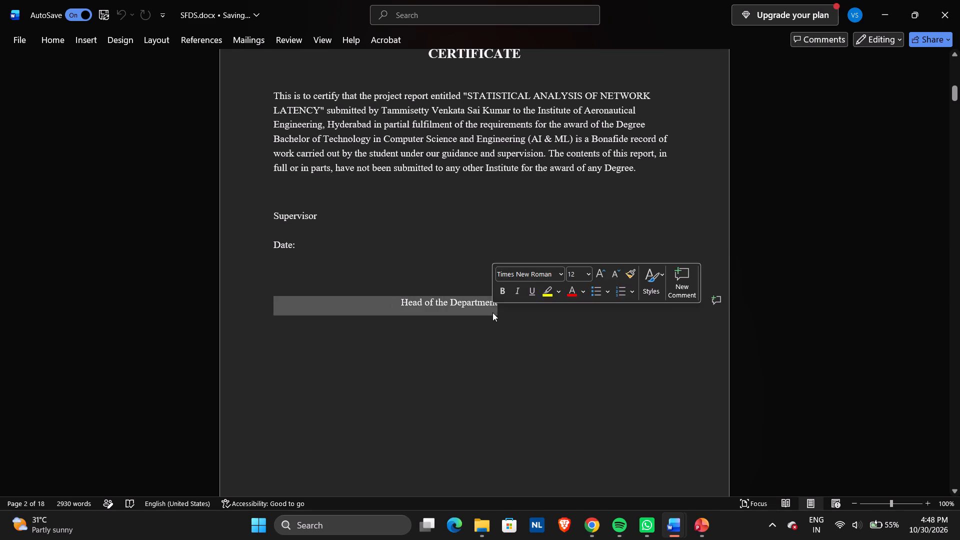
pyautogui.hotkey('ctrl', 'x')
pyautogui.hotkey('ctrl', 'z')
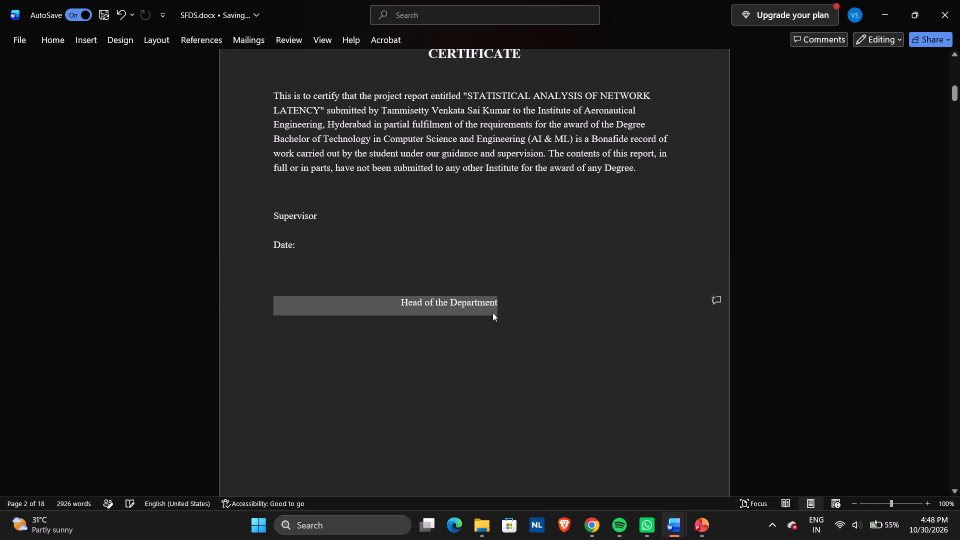
# Place the text cursor at the end of the "Head of the Department" line on the Certificate page.
pyautogui.click(482, 302)
pyautogui.doubleClick(482, 302)
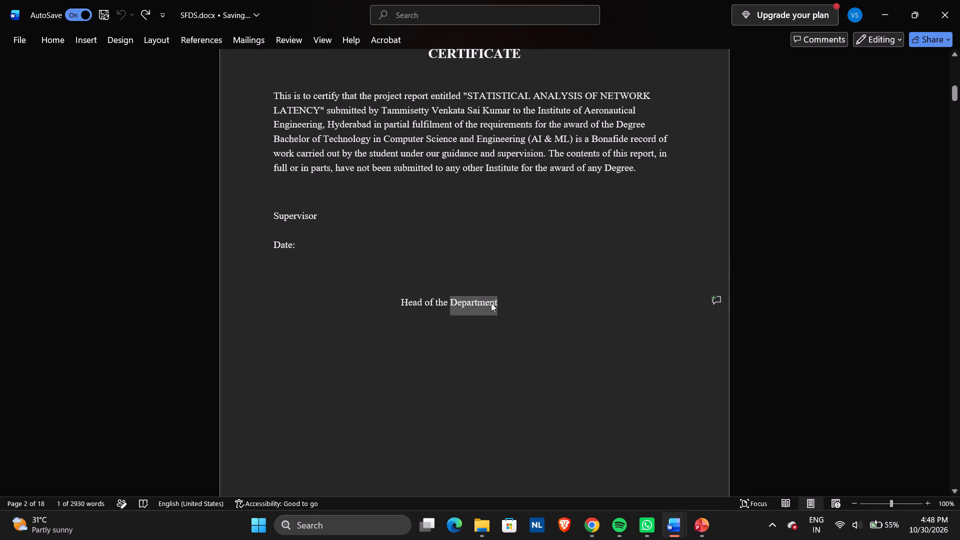
pyautogui.click(497, 304)
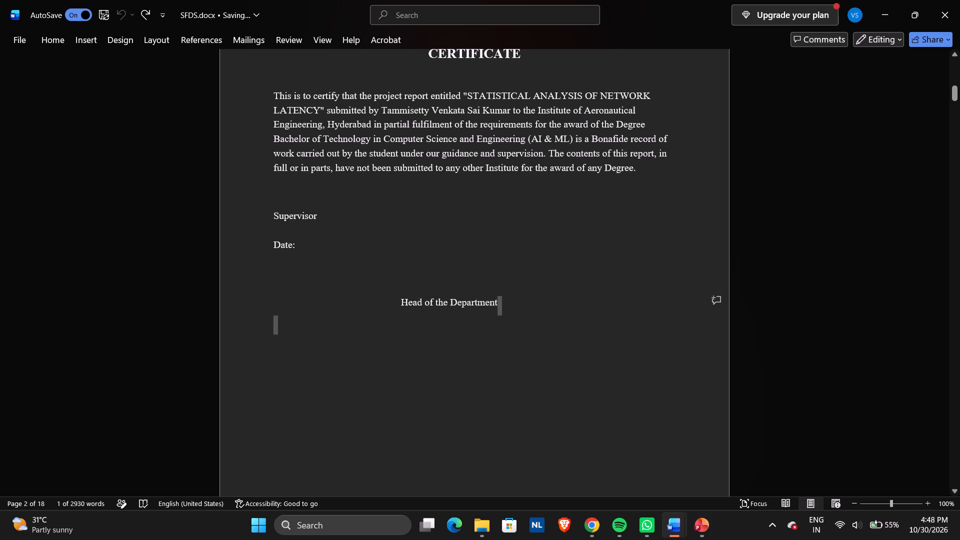
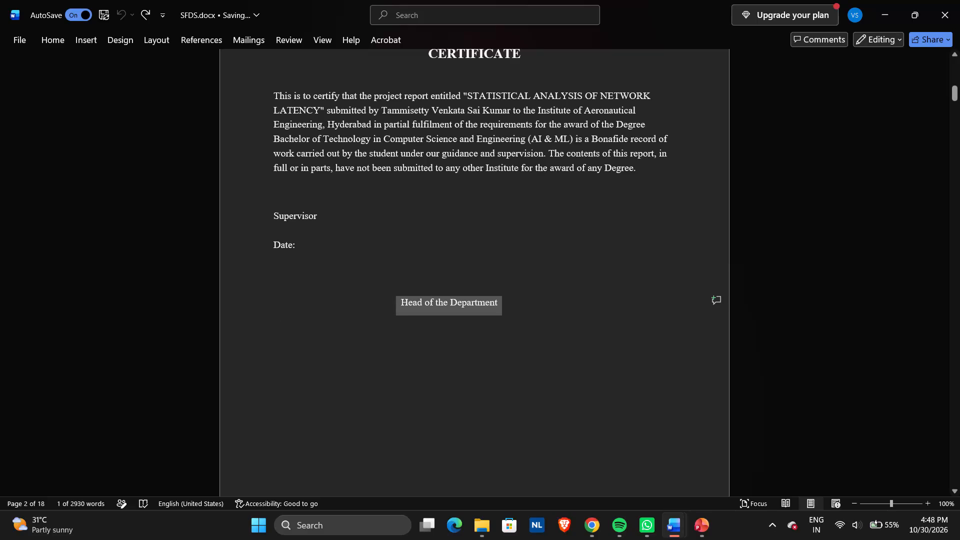
# Move the "Head of the Department" text on the Certificate page to the far end of the Supervisor line, removing the original line.
pyautogui.hotkey('ctrl', 'c')
pyautogui.click(365, 207)
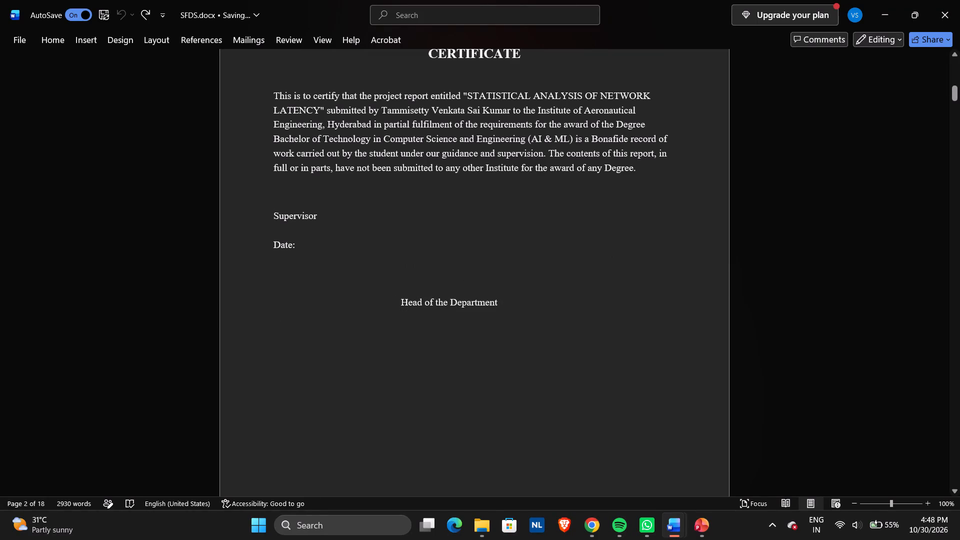
pyautogui.click(324, 217)
pyautogui.press('Tab')
pyautogui.press('Tab')
pyautogui.press('Tab')
pyautogui.press('Tab')
pyautogui.press('Tab')
pyautogui.press('Tab')
pyautogui.press('Tab')
pyautogui.press('Tab')
pyautogui.press('Tab')
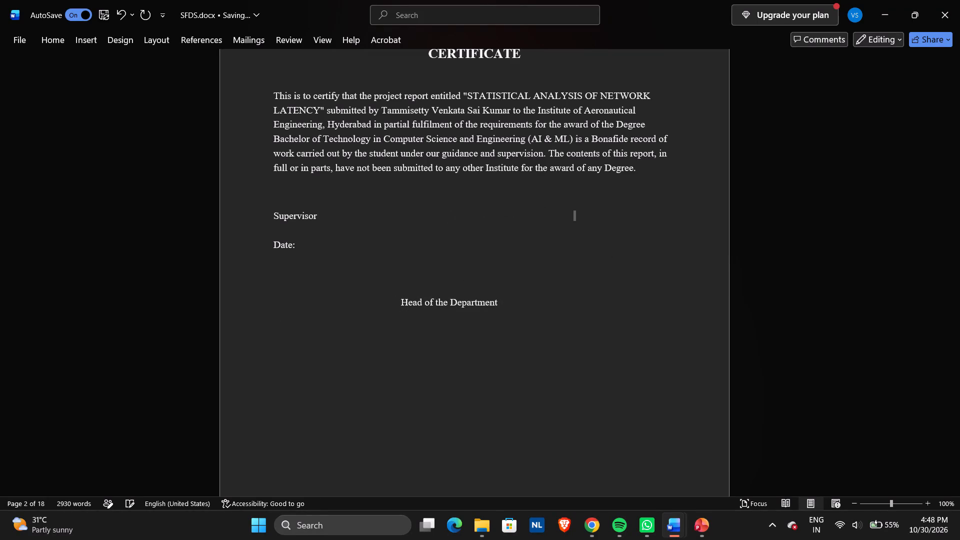
pyautogui.hotkey('ctrl', 'v')
pyautogui.moveTo(534, 331); pyautogui.dragTo(412, 321)
pyautogui.press('BackSpace')
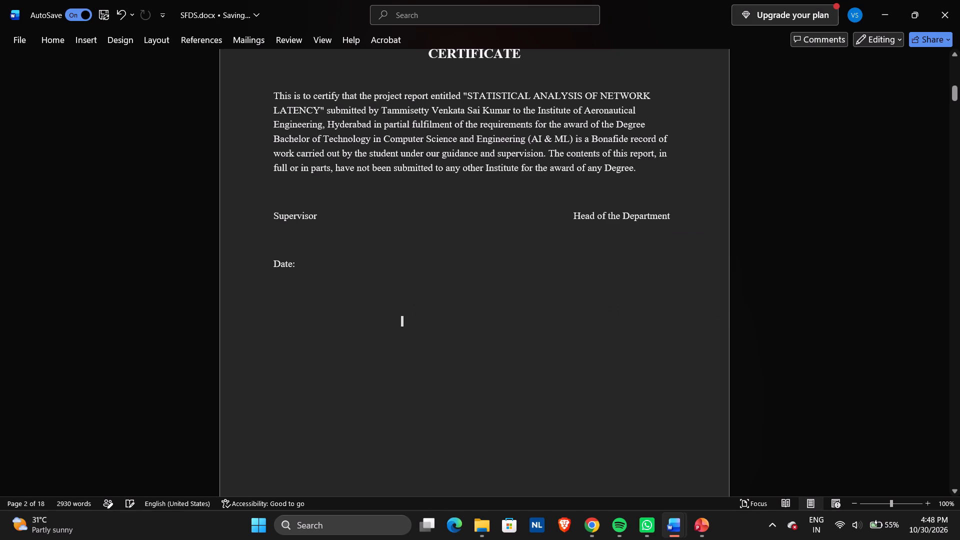
# Compare the signature layout on the Approval Sheet page with the one on the Certificate page.
pyautogui.scroll(-5, 412, 321)
pyautogui.scroll(1, 412, 321)
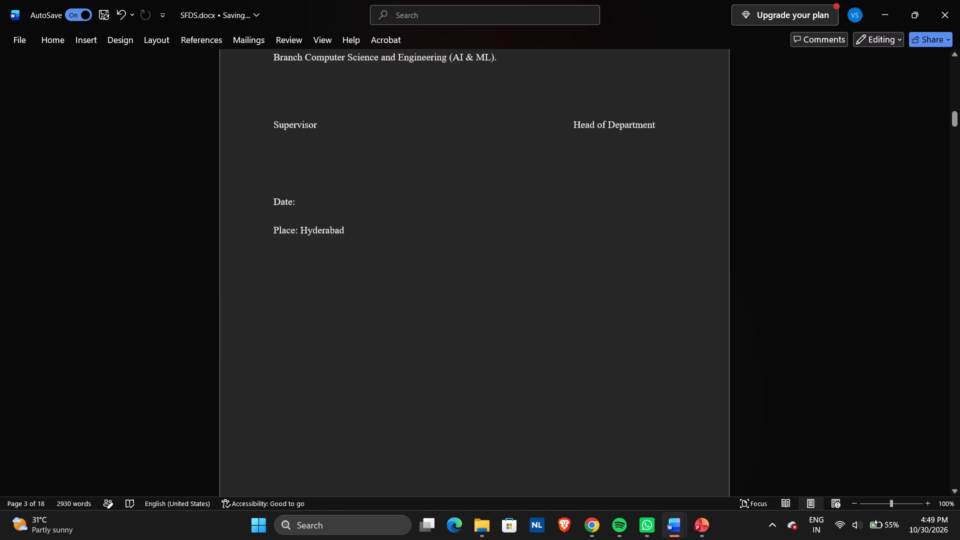
pyautogui.scroll(1, 412, 321)
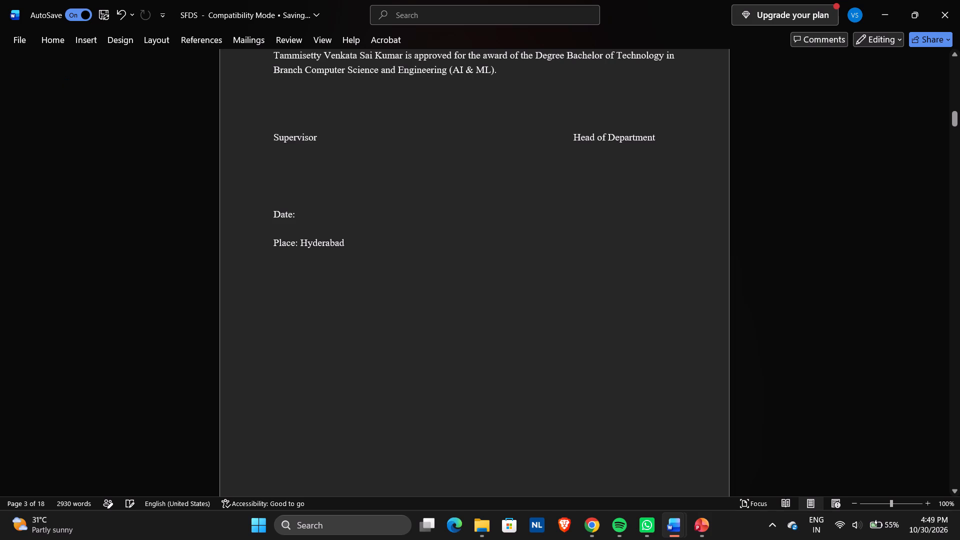
pyautogui.scroll(3, 67, 83)
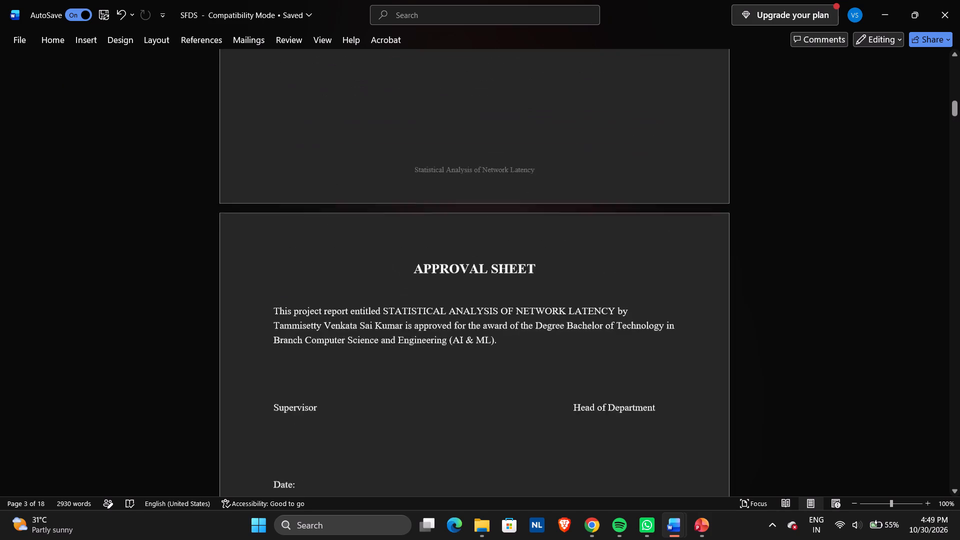
pyautogui.scroll(4, 67, 83)
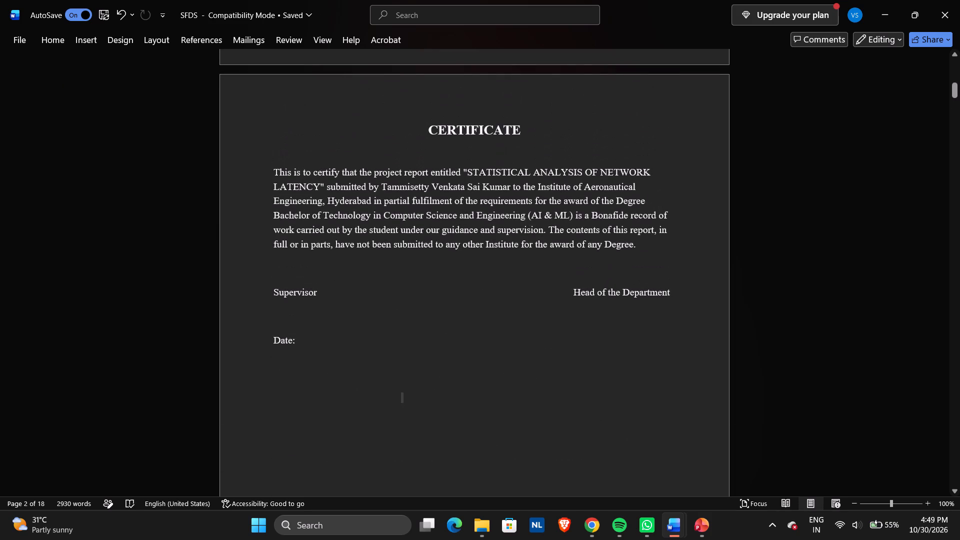
# Review the remaining report pages through to the end and back to the Chapter 4 results.
pyautogui.scroll(-9, 67, 83)
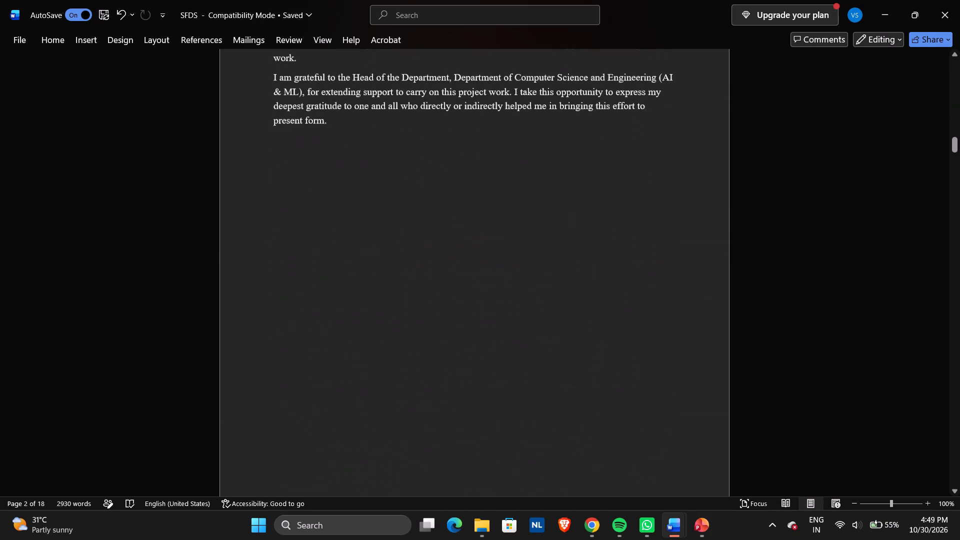
pyautogui.scroll(-5, 67, 83)
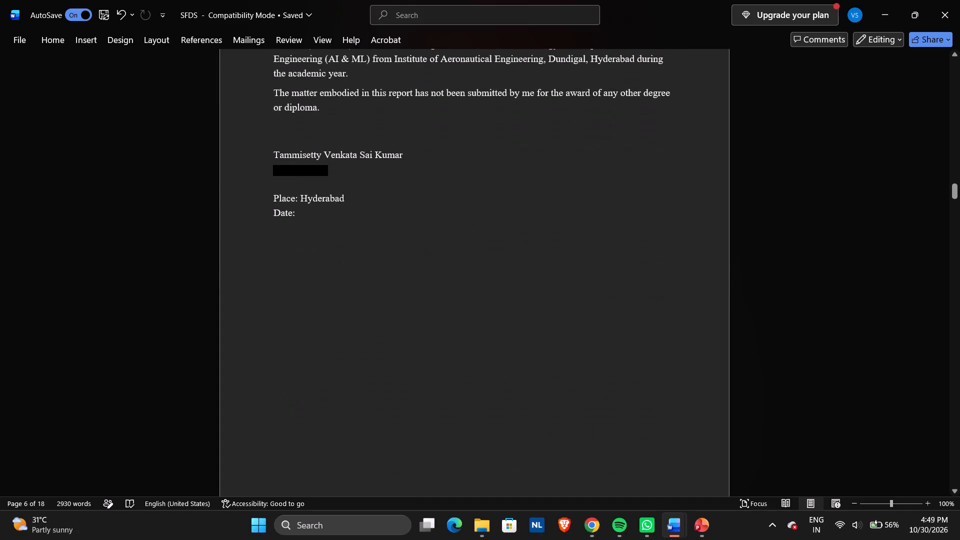
pyautogui.scroll(-3, 67, 83)
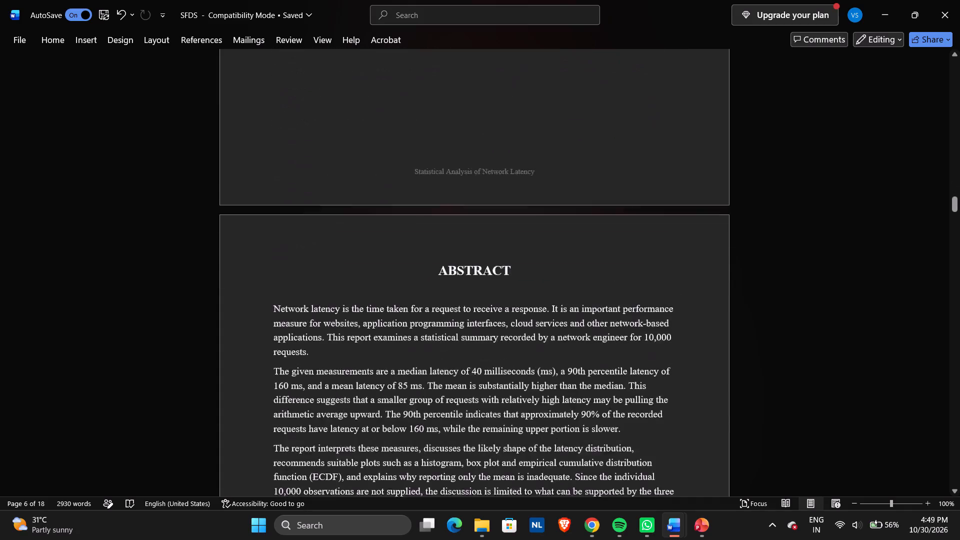
pyautogui.scroll(-6, 67, 83)
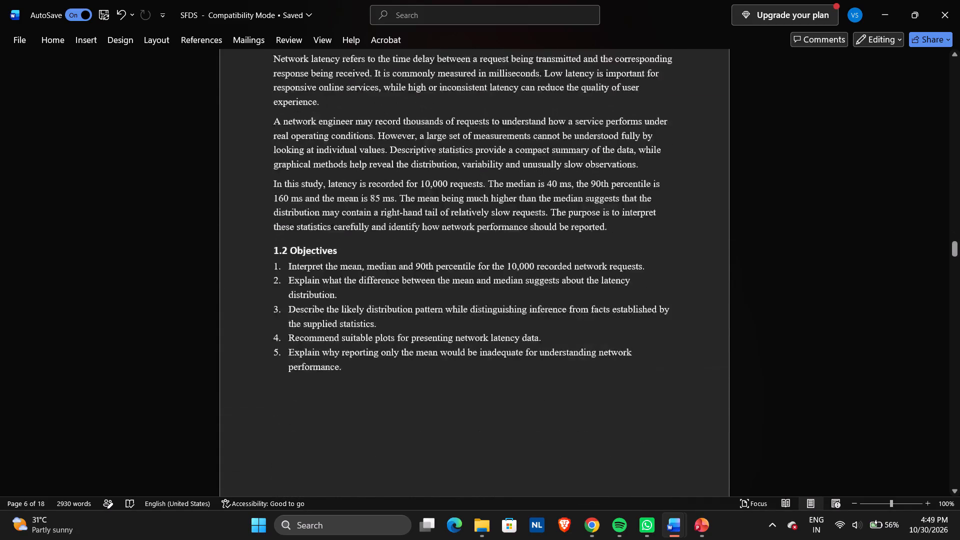
pyautogui.scroll(-10, 67, 83)
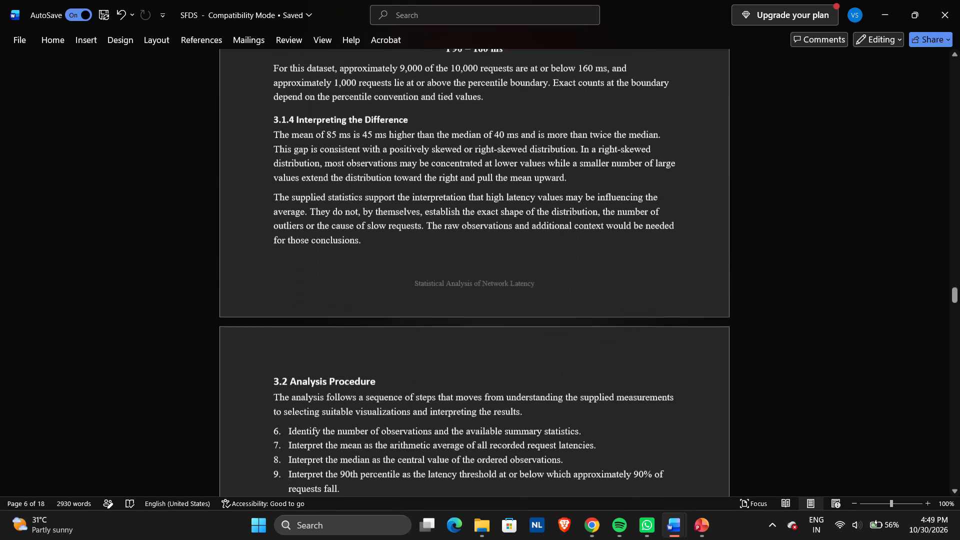
pyautogui.scroll(-15, 67, 83)
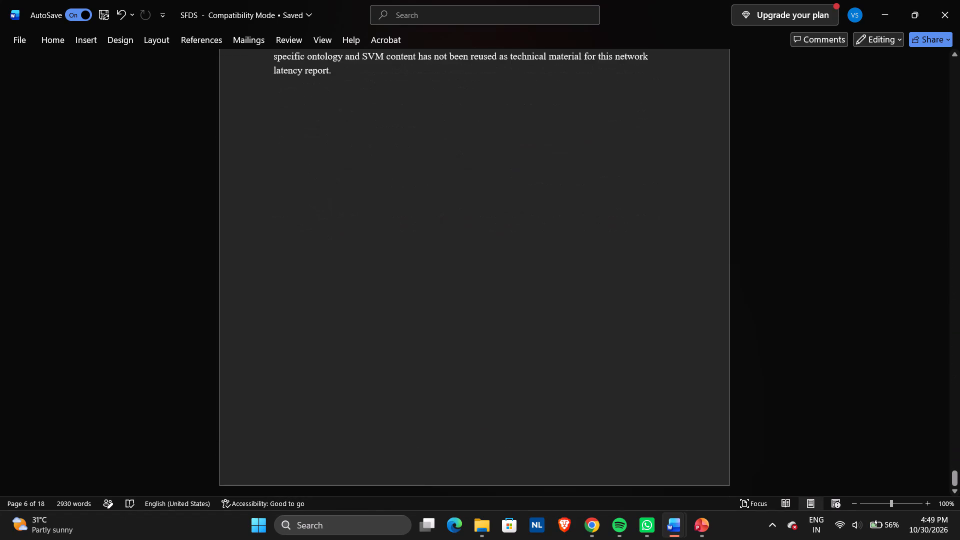
pyautogui.scroll(12, 67, 83)
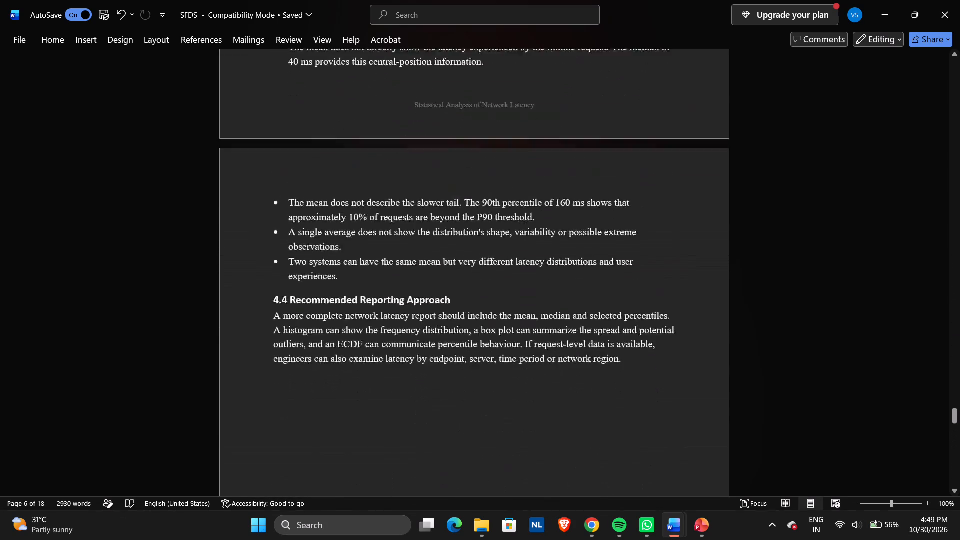
pyautogui.scroll(5, 67, 83)
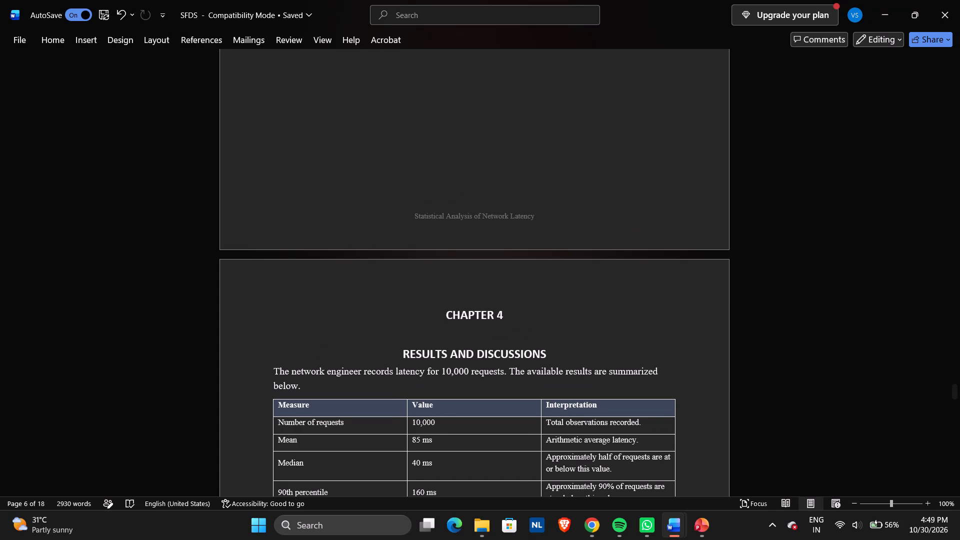
# Close the SFDS document and minimise the JFSD_FORMAT window.
pyautogui.click(959, 0)
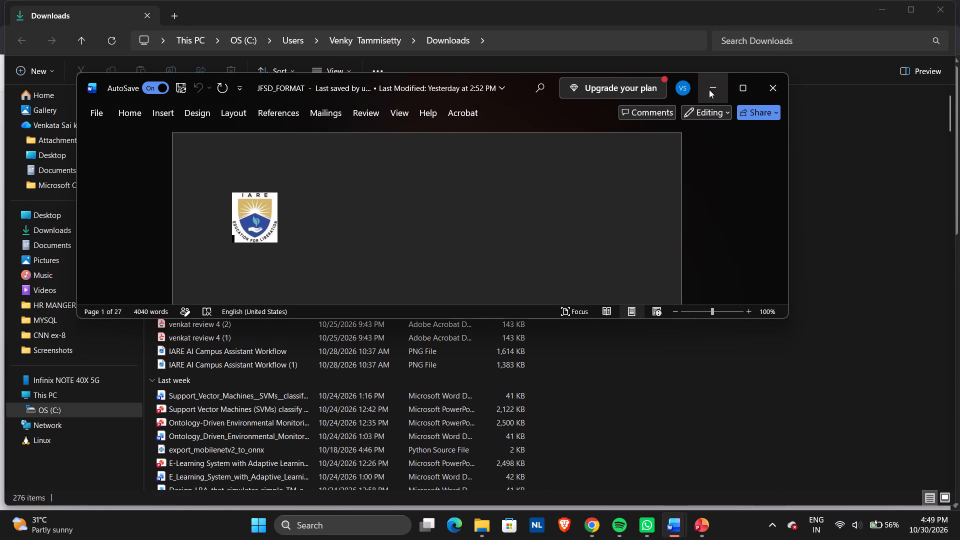
pyautogui.click(709, 89)
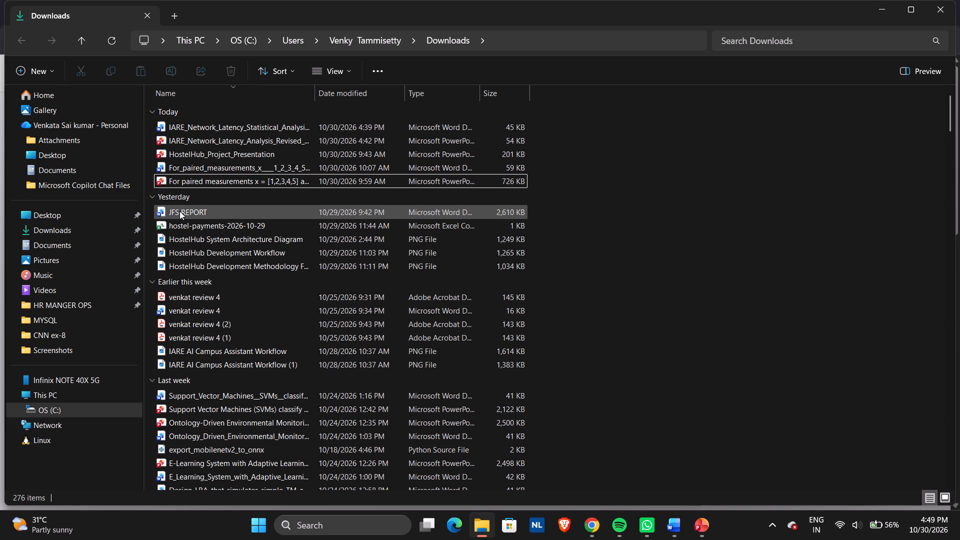
pyautogui.click(110, 45)
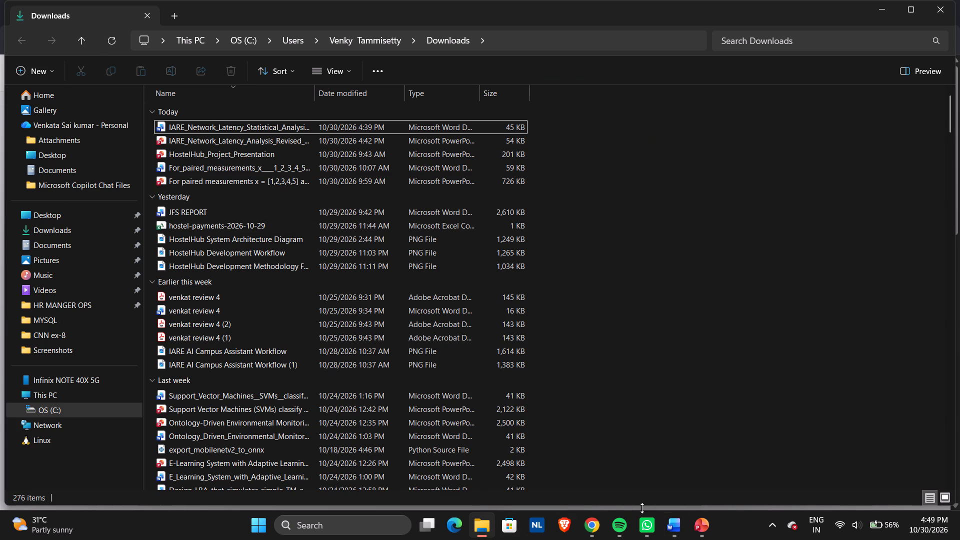
# Switch to Chrome and go back to iLovePDF's Word to PDF converter for a new conversion.
pyautogui.click(600, 520)
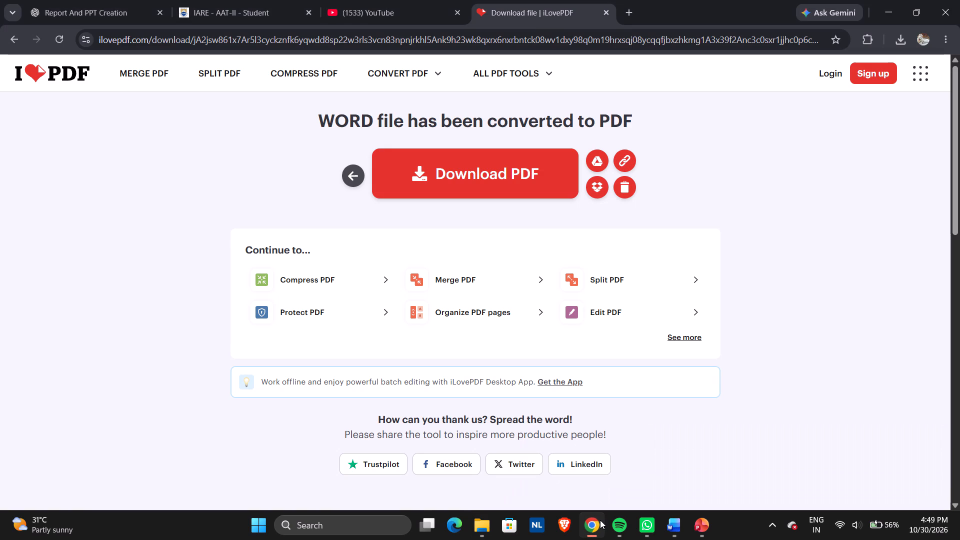
pyautogui.click(362, 185)
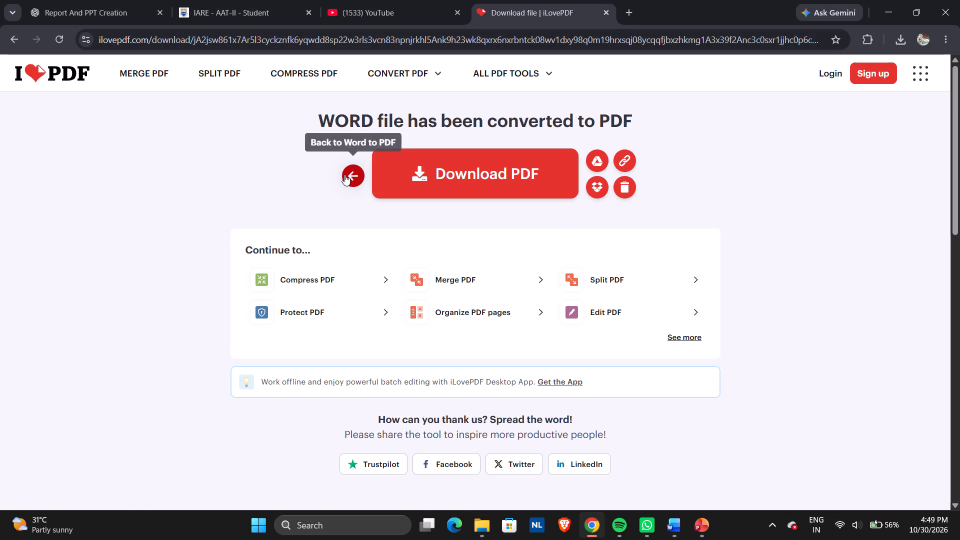
pyautogui.click(344, 174)
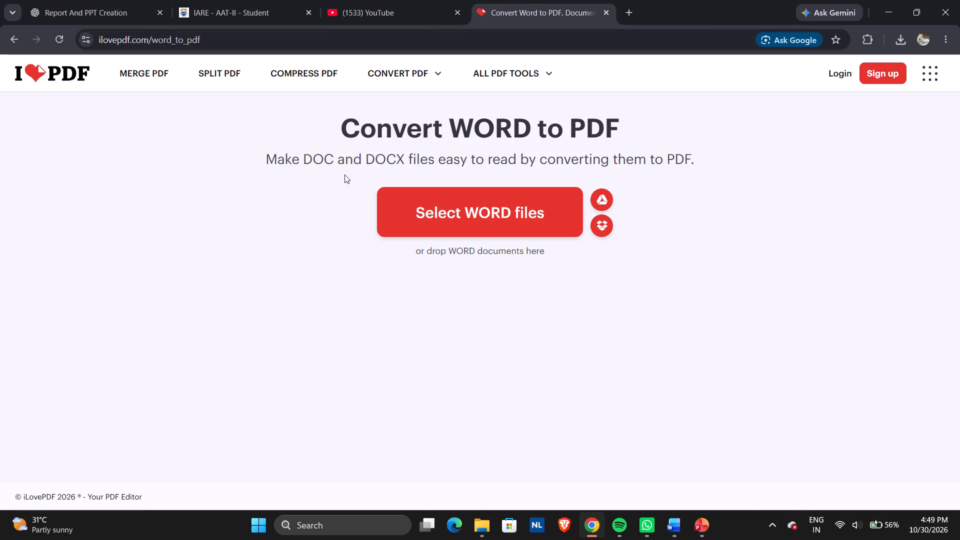
# Search the OneDrive Documents folder for SFDS and upload that Word file to the converter.
pyautogui.click(473, 222)
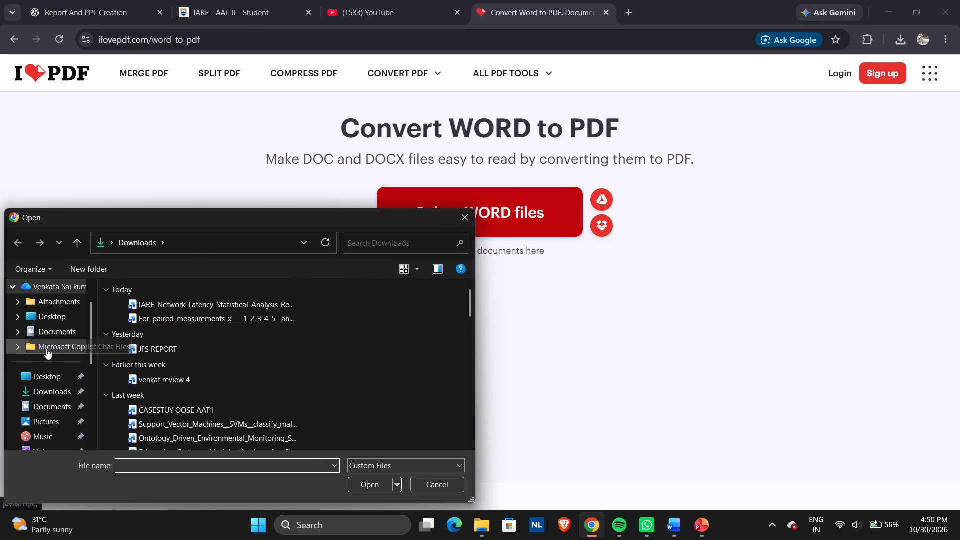
pyautogui.click(57, 334)
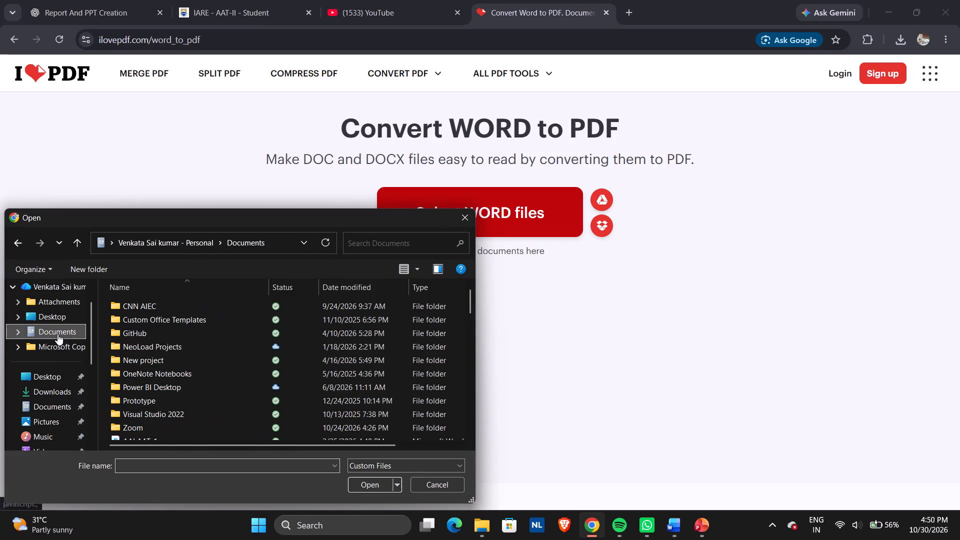
pyautogui.scroll(-2, 163, 350)
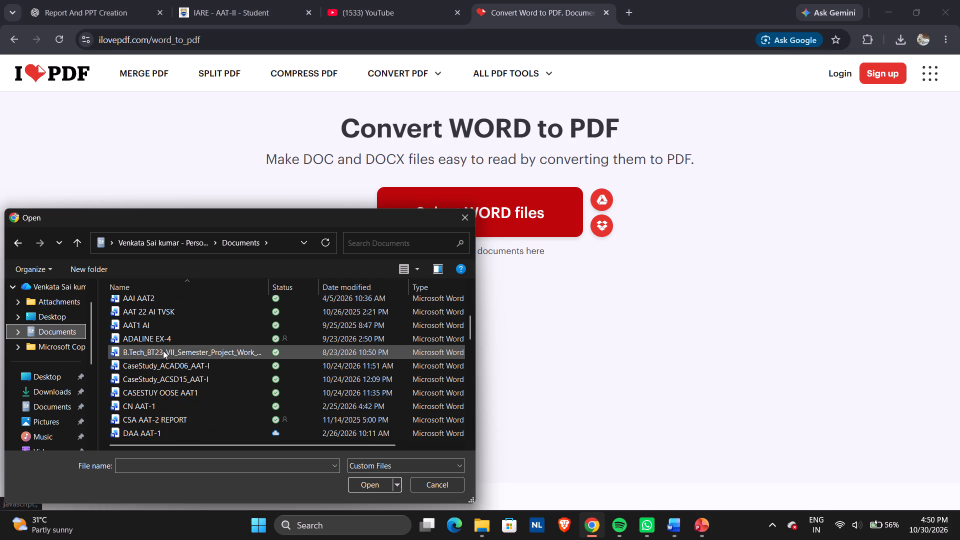
pyautogui.scroll(-2, 163, 350)
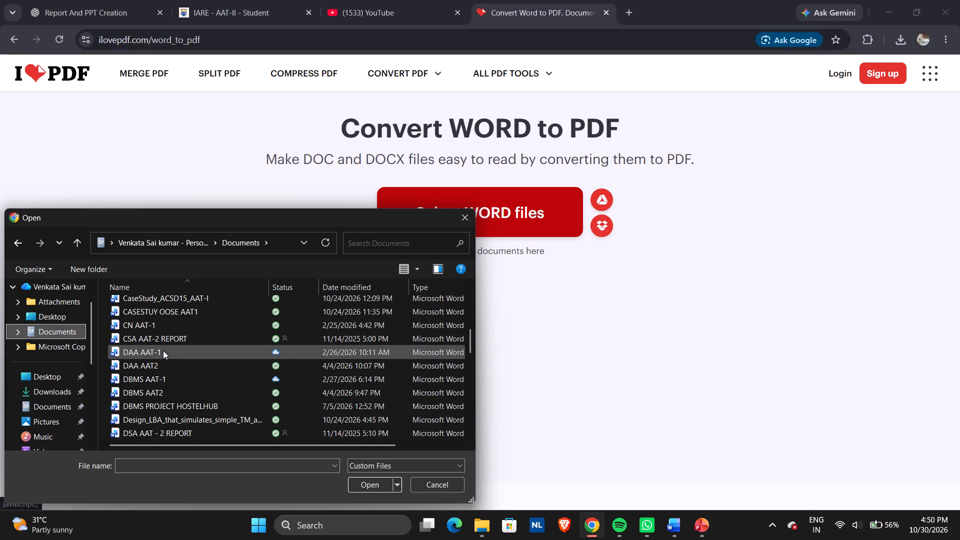
pyautogui.scroll(-1, 163, 350)
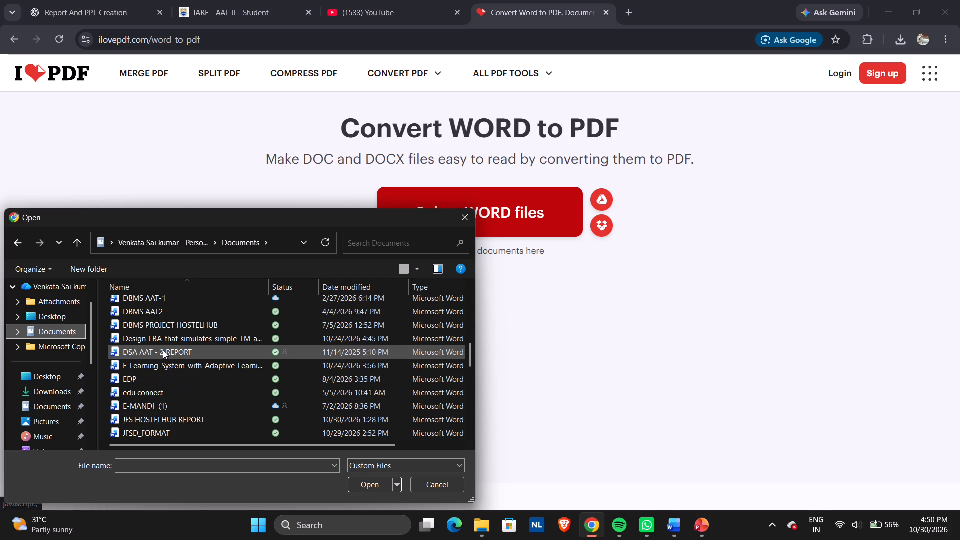
pyautogui.scroll(-1, 165, 387)
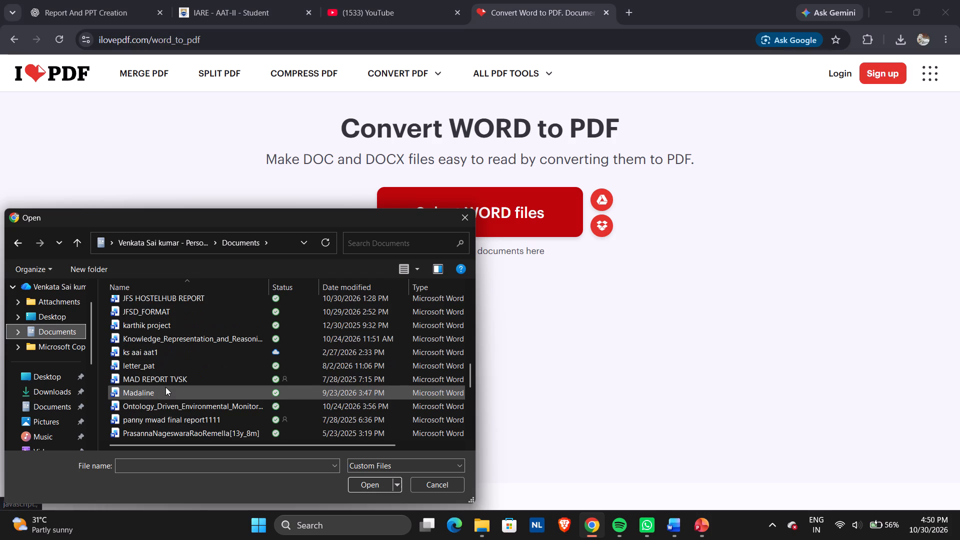
pyautogui.scroll(7, 165, 387)
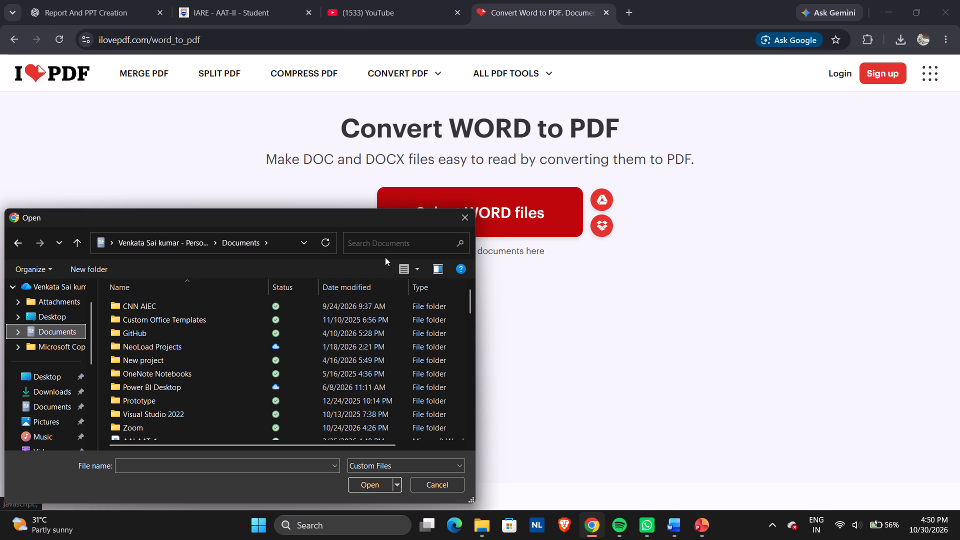
pyautogui.click(371, 246)
pyautogui.write('SFDS')
pyautogui.press('Return')
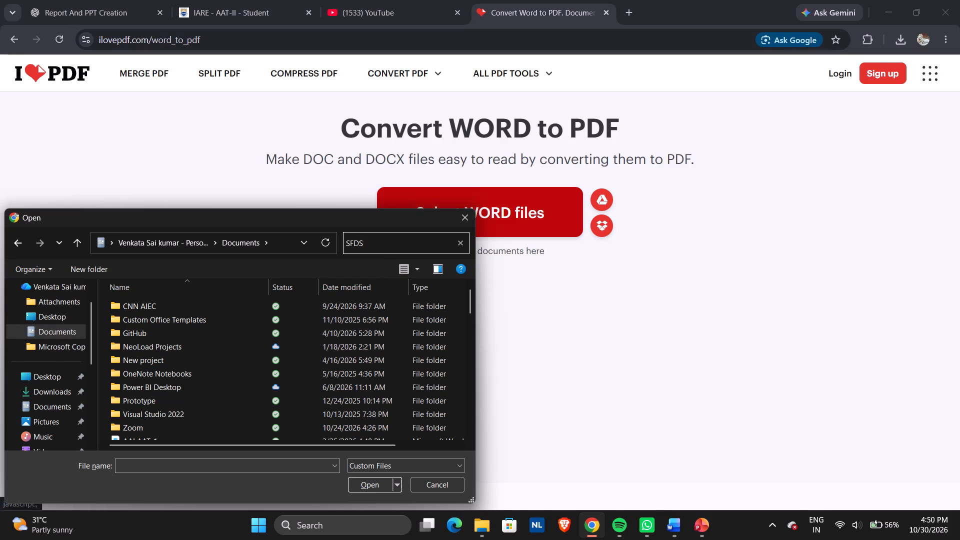
pyautogui.click(282, 287)
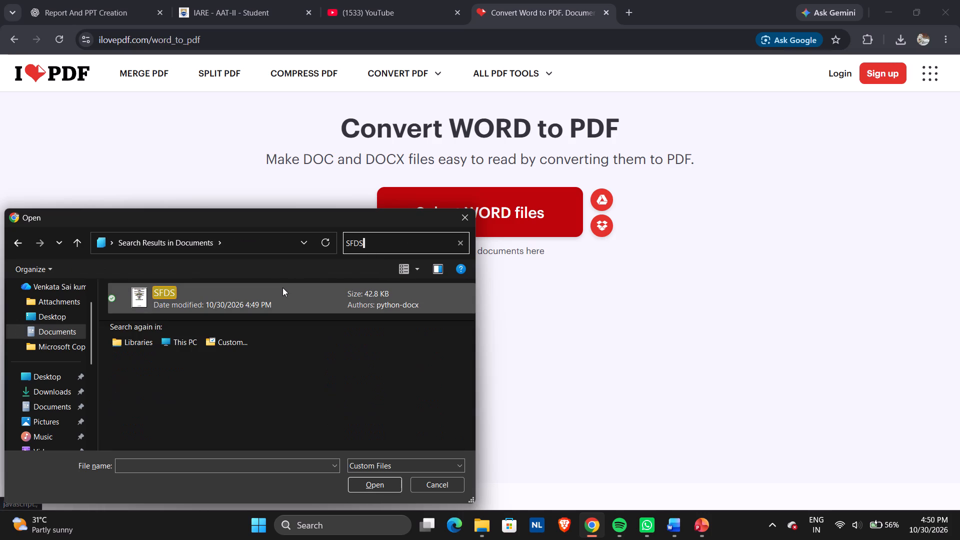
pyautogui.click(367, 479)
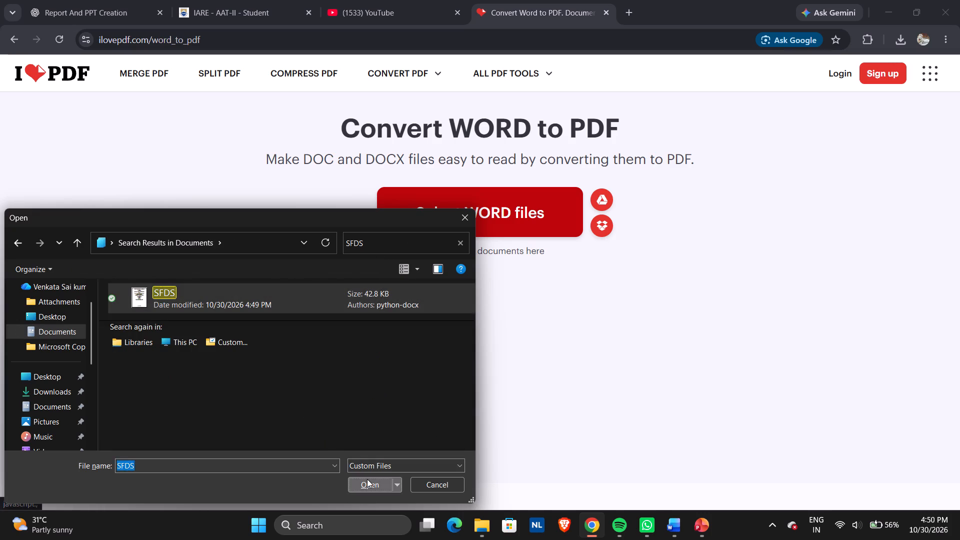
pyautogui.click(768, 470)
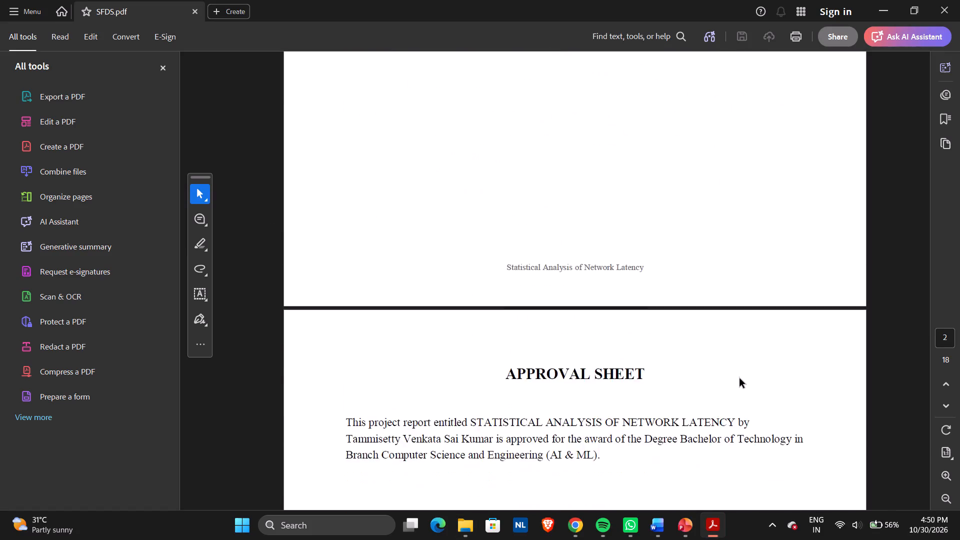
pyautogui.scroll(-2, 739, 378)
pyautogui.scroll(1, 739, 378)
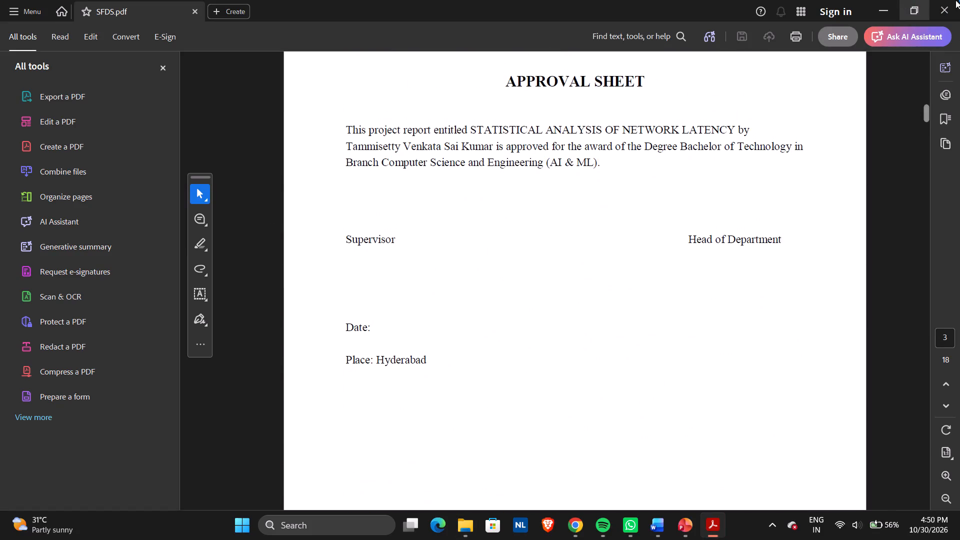
pyautogui.click(956, 0)
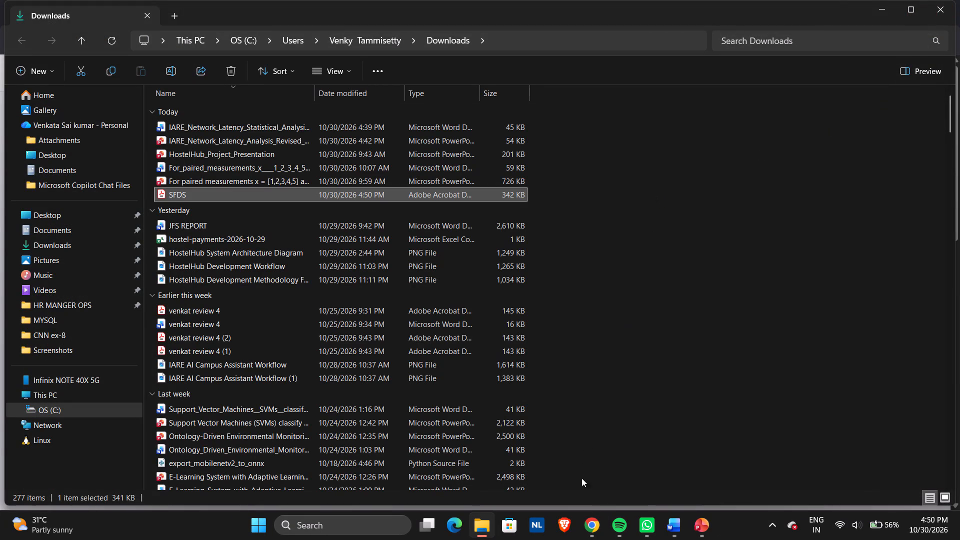
# Switch to the AAT-II page in Chrome and attach SFDS.pdf from Downloads as the ACAD07 project report.
pyautogui.click(596, 526)
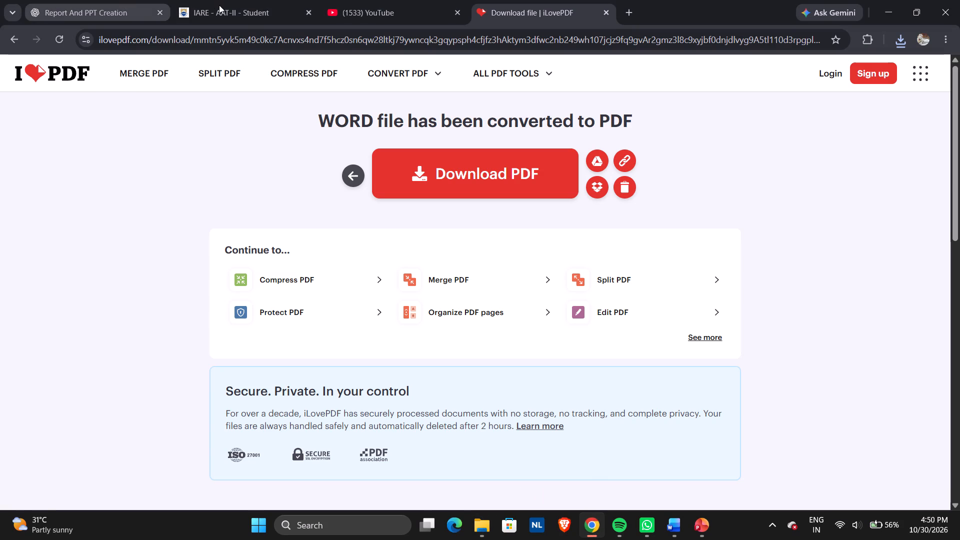
pyautogui.click(228, 2)
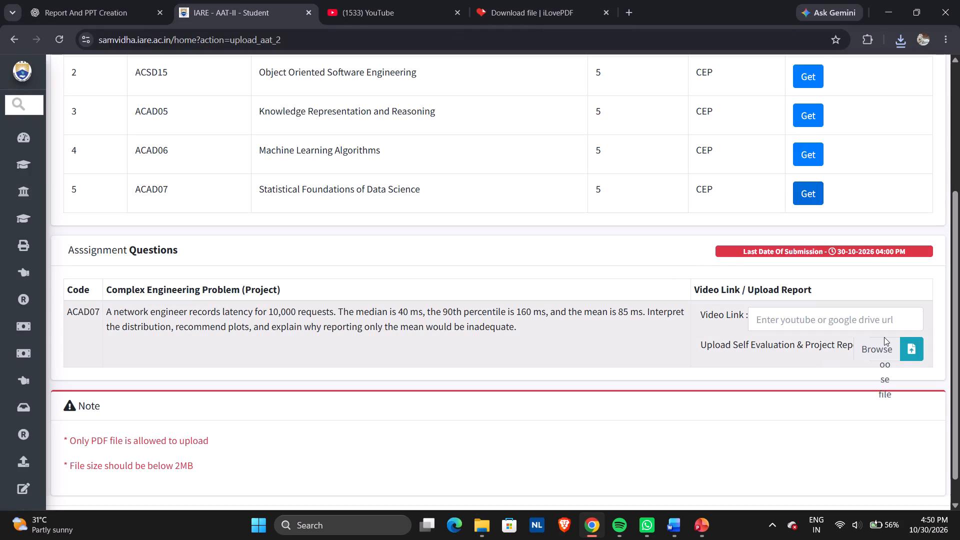
pyautogui.click(882, 352)
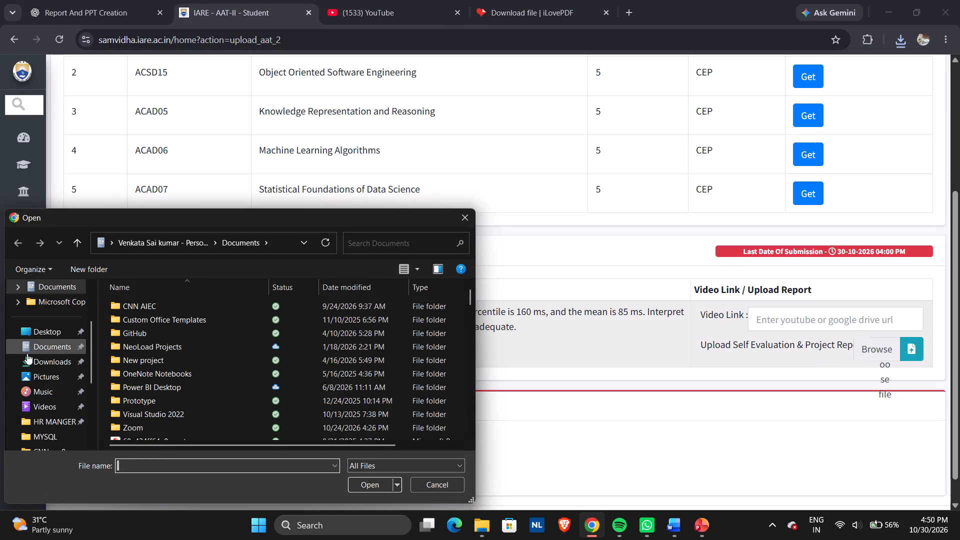
pyautogui.click(31, 358)
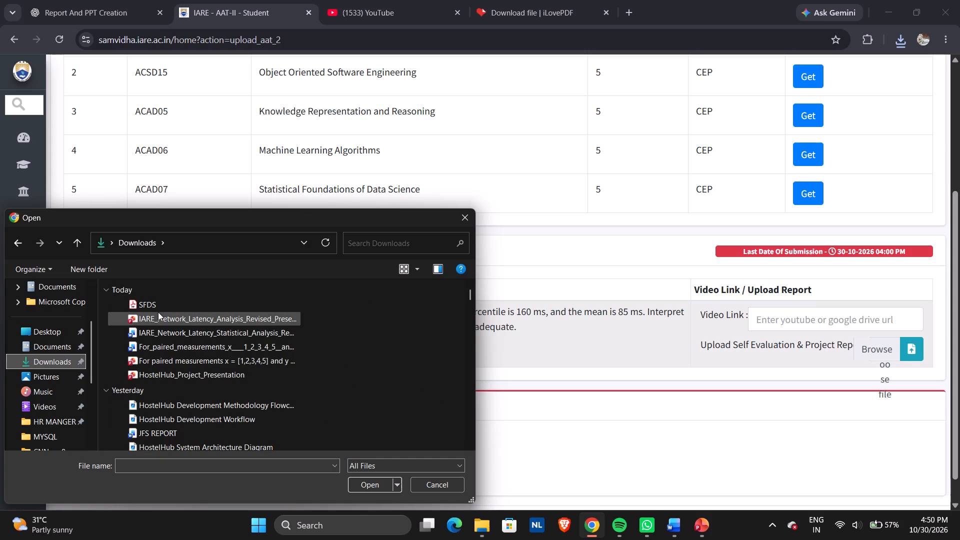
pyautogui.click(161, 309)
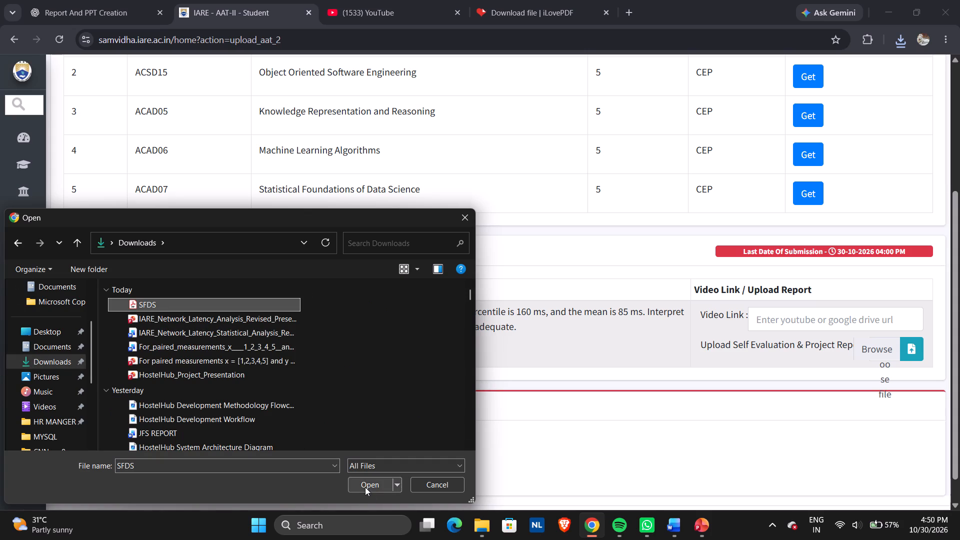
pyautogui.click(364, 485)
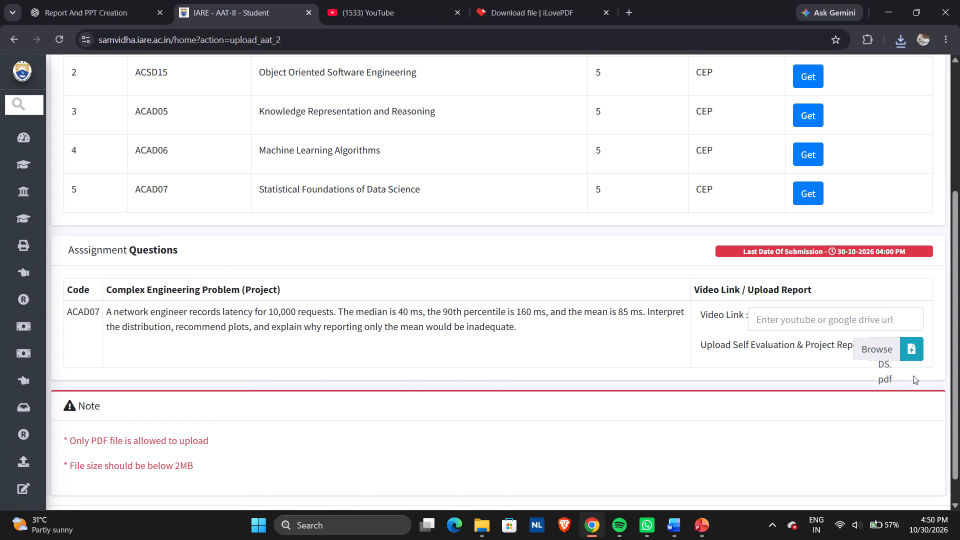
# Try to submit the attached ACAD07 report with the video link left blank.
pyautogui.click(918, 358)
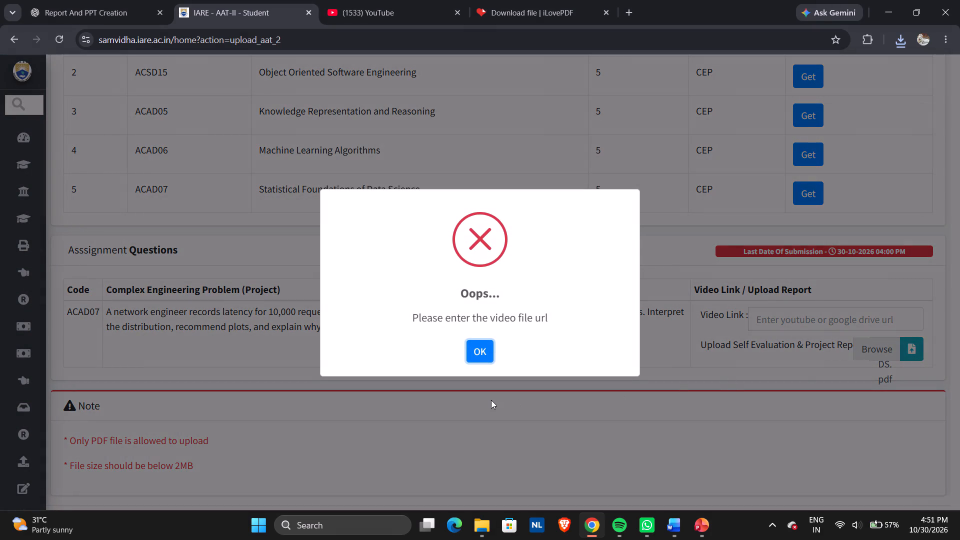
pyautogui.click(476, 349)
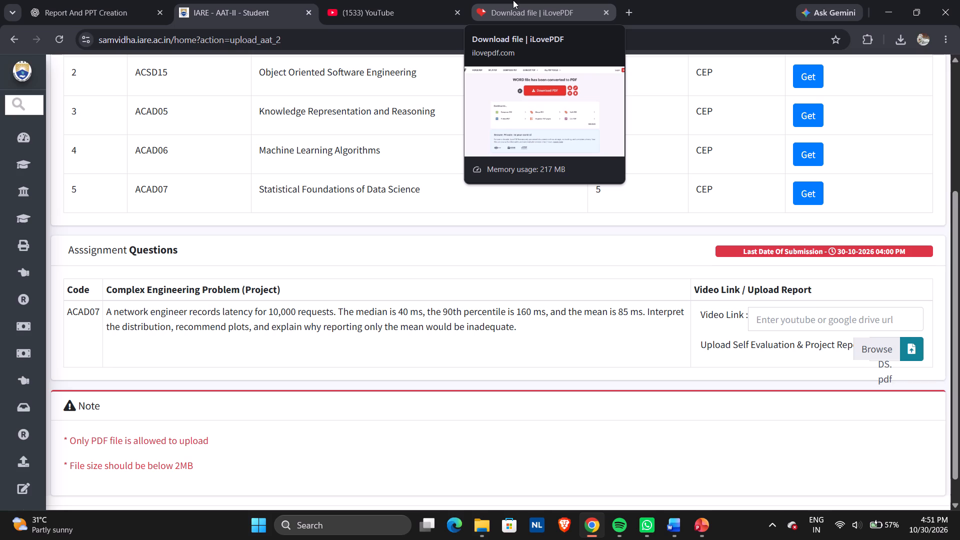
# Switch to the open YouTube page in Chrome.
pyautogui.click(403, 0)
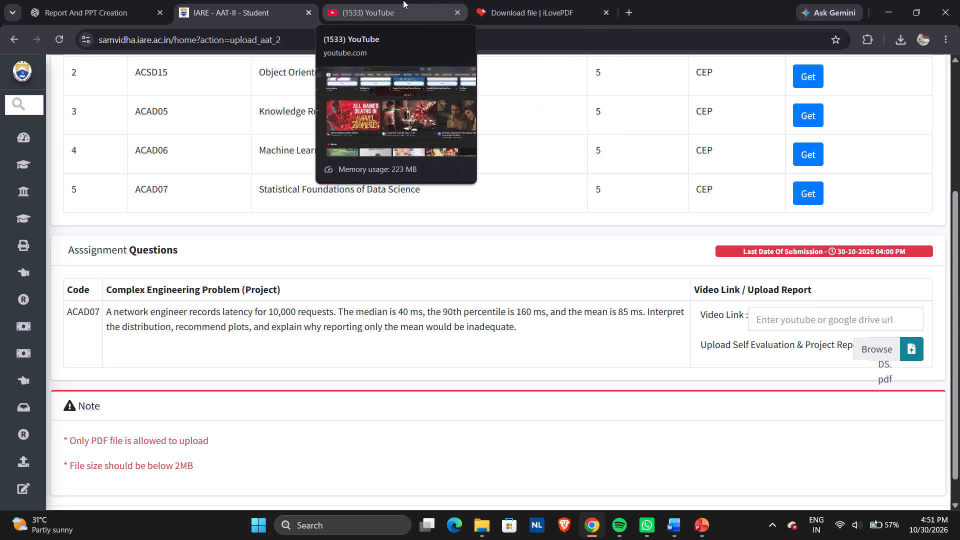